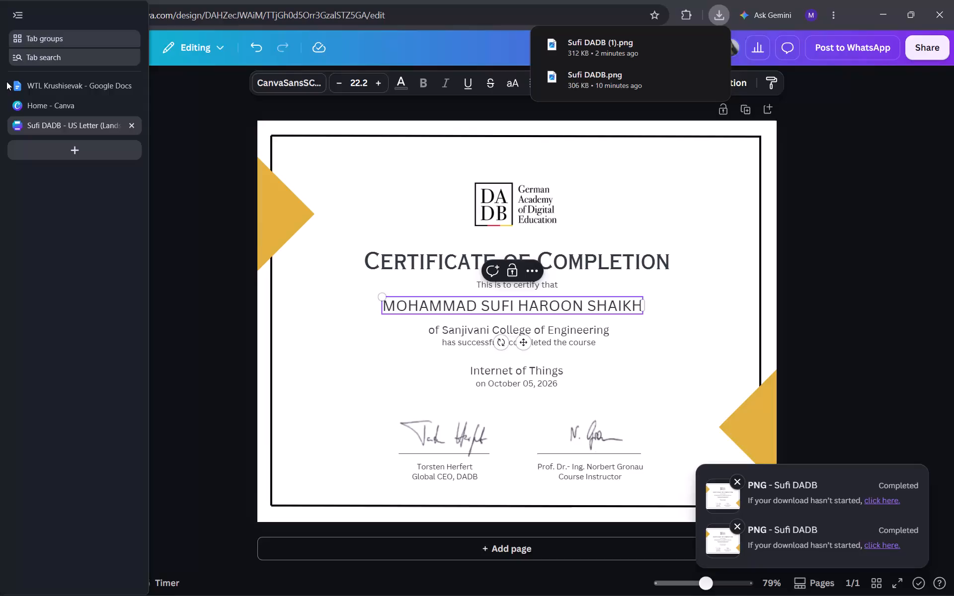
Switch to the WTL Krushisevak document and set the English home-screen screenshot on page 10 to In front of text.
{"action": "left_click", "coordinate": [9, 81]}
{"action": "scroll", "coordinate": [326, 277], "scroll_direction": "down", "scroll_amount": 2}
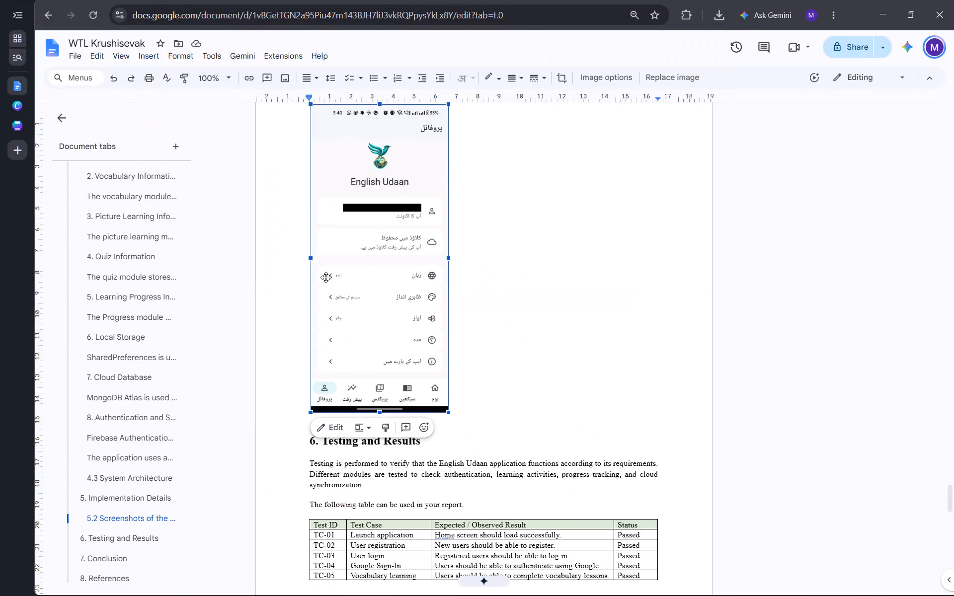
{"action": "scroll", "coordinate": [326, 277], "scroll_direction": "up", "scroll_amount": 1}
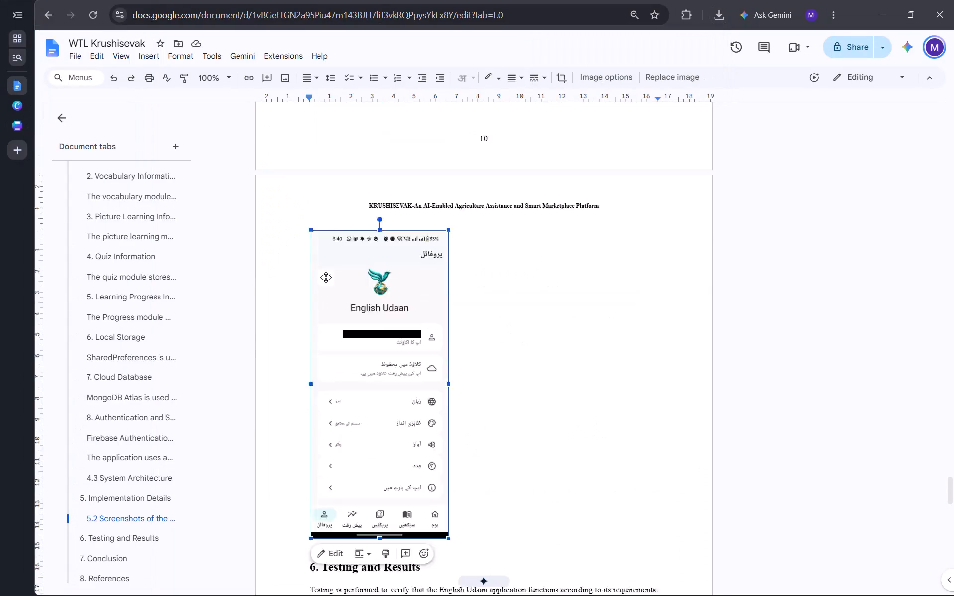
{"action": "scroll", "coordinate": [326, 277], "scroll_direction": "up", "scroll_amount": 5}
{"action": "scroll", "coordinate": [326, 277], "scroll_direction": "down", "scroll_amount": 2}
{"action": "left_click", "coordinate": [326, 277]}
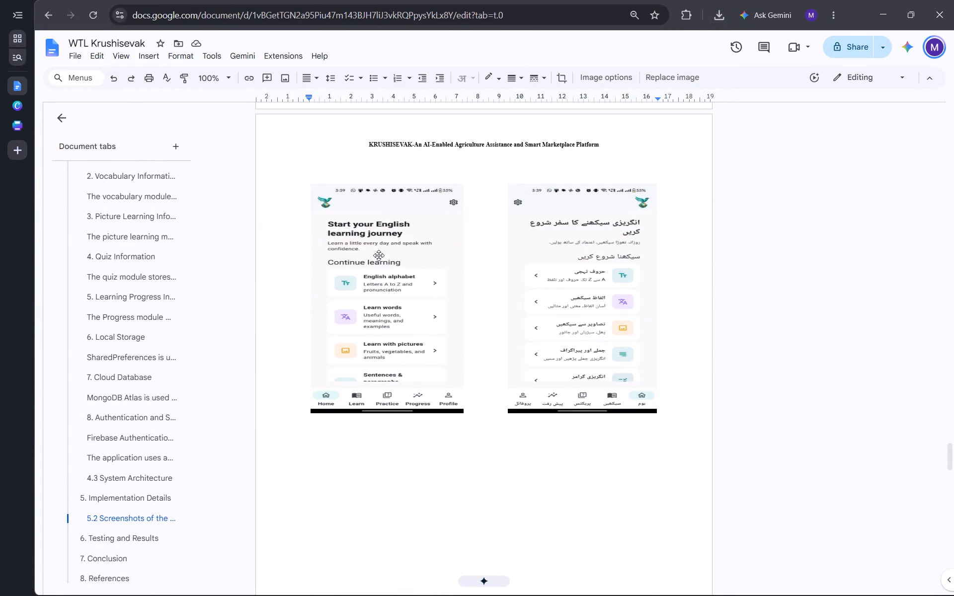
{"action": "left_click_drag", "start_coordinate": [379, 255], "coordinate": [380, 224]}
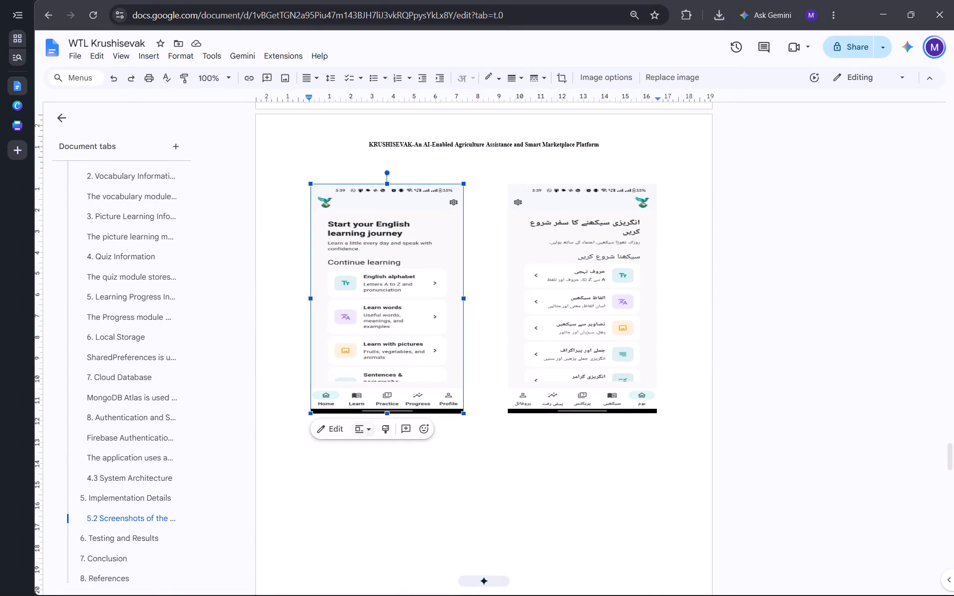
{"action": "left_click", "coordinate": [362, 429]}
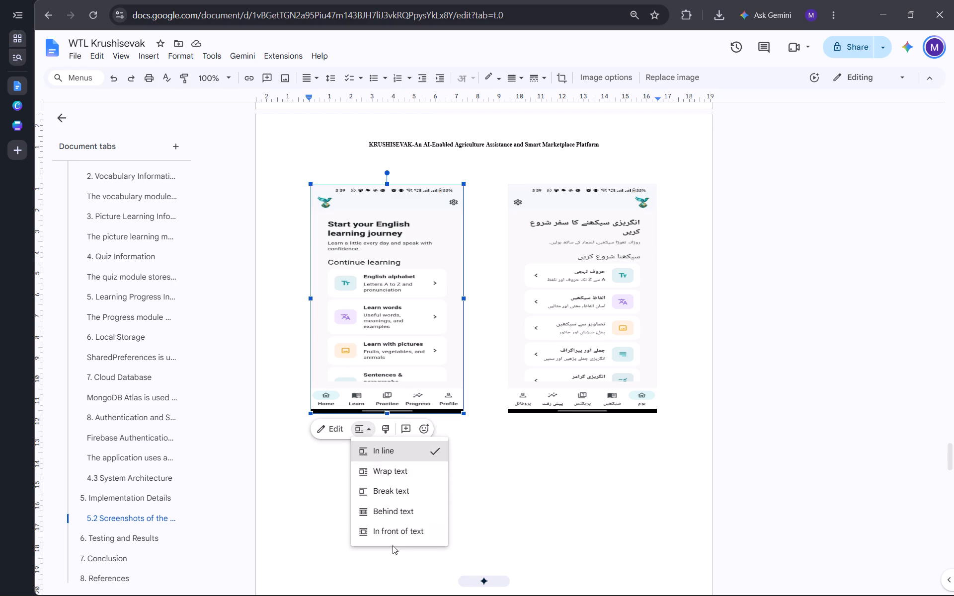
{"action": "left_click", "coordinate": [389, 528]}
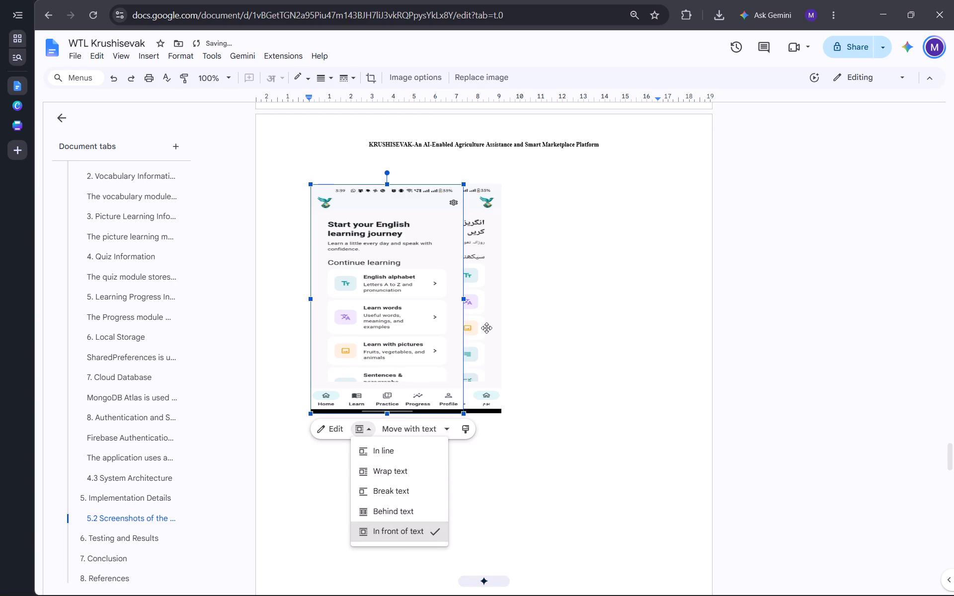
Set the Urdu home-screen screenshot on page 10 to In front of text.
{"action": "left_click", "coordinate": [485, 331]}
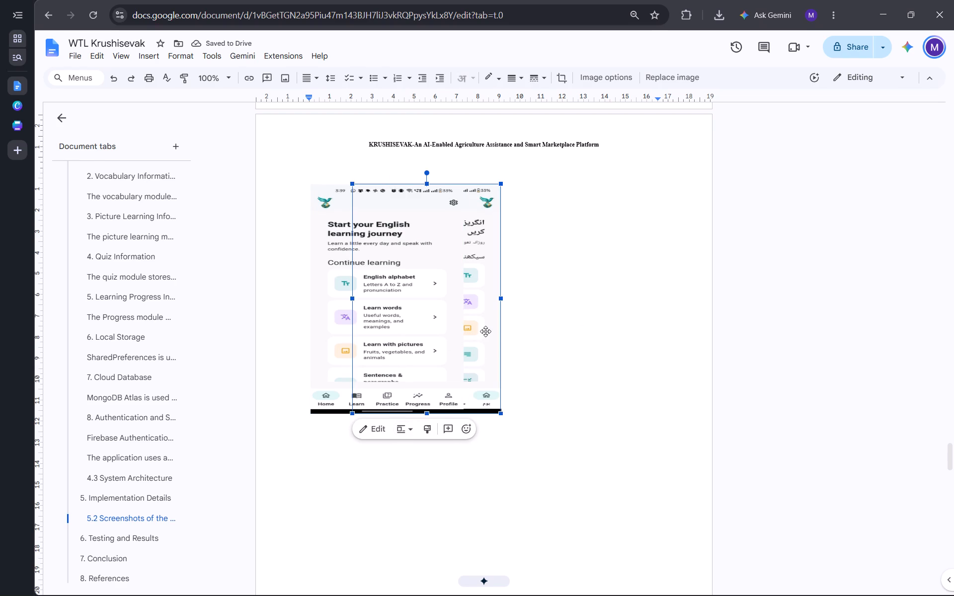
{"action": "left_click", "coordinate": [397, 429]}
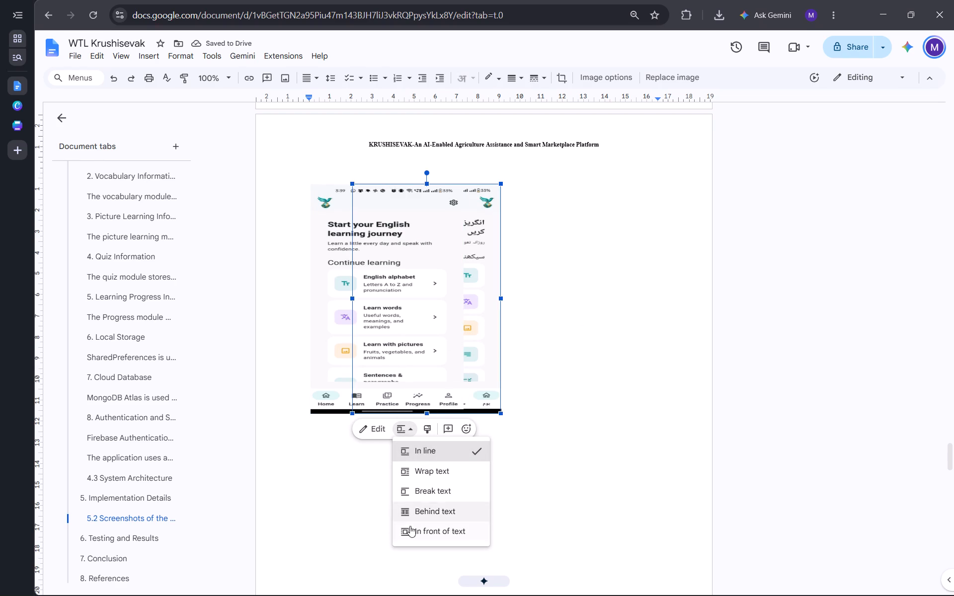
{"action": "left_click", "coordinate": [412, 528]}
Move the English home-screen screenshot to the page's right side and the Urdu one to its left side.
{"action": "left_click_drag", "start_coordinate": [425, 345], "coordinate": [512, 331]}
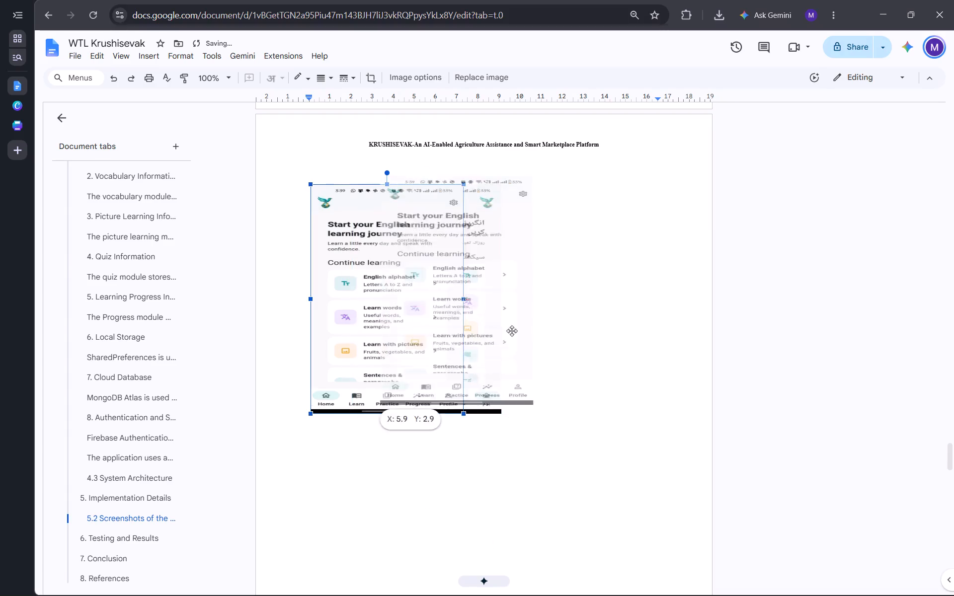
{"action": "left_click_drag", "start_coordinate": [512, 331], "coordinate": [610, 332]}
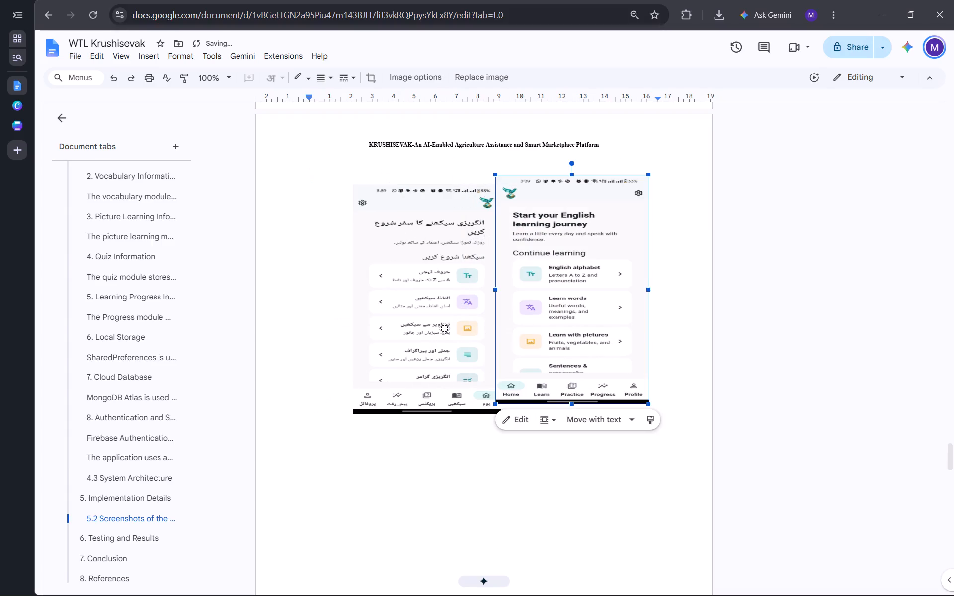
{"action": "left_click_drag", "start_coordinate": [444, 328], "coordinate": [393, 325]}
Set the Urdu profile-screen screenshot above the Testing and Results heading to In front of text.
{"action": "scroll", "coordinate": [496, 493], "scroll_direction": "down", "scroll_amount": 2}
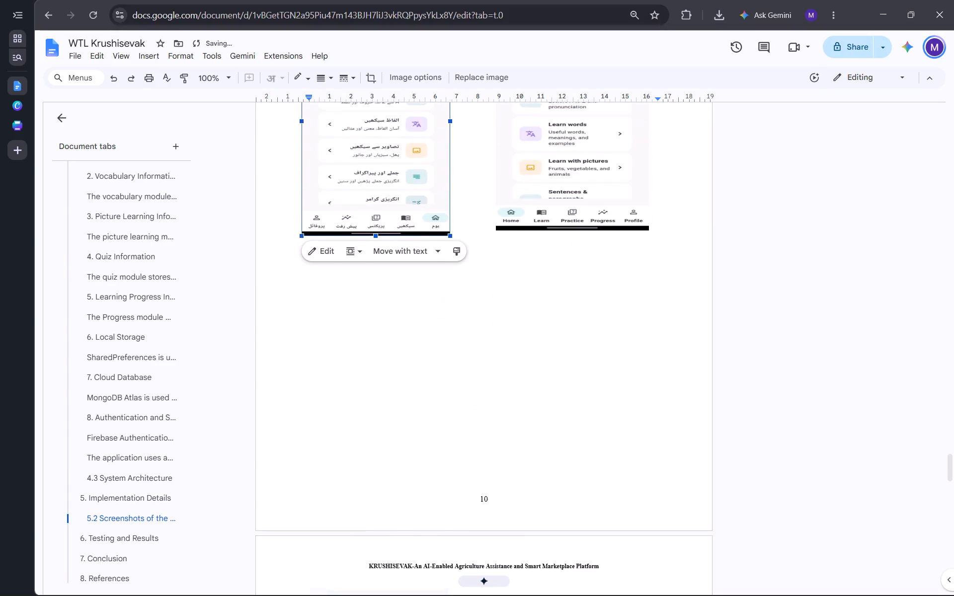
{"action": "scroll", "coordinate": [496, 493], "scroll_direction": "down", "scroll_amount": 3}
{"action": "left_click", "coordinate": [392, 477]}
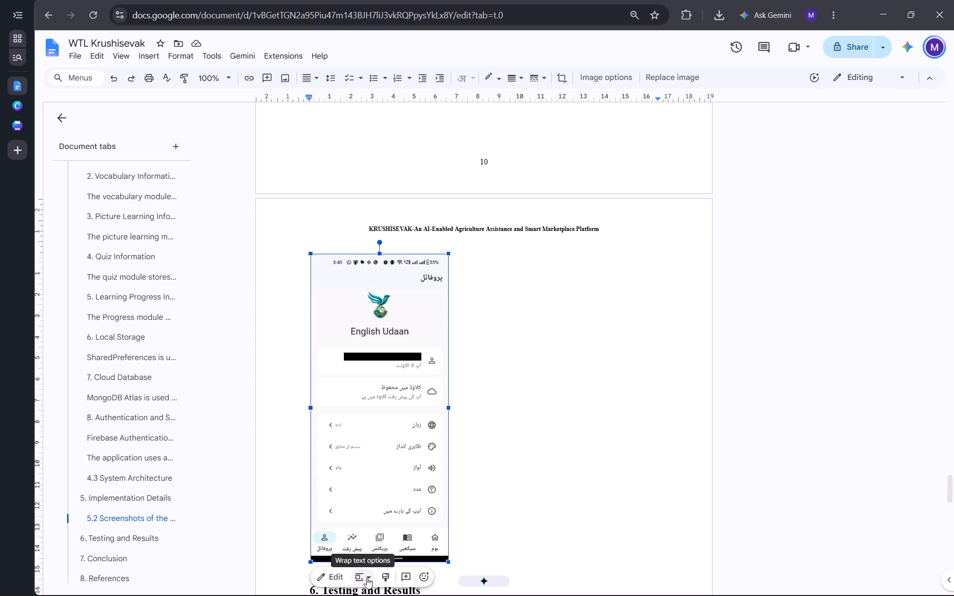
{"action": "left_click", "coordinate": [367, 578]}
{"action": "left_click", "coordinate": [385, 559]}
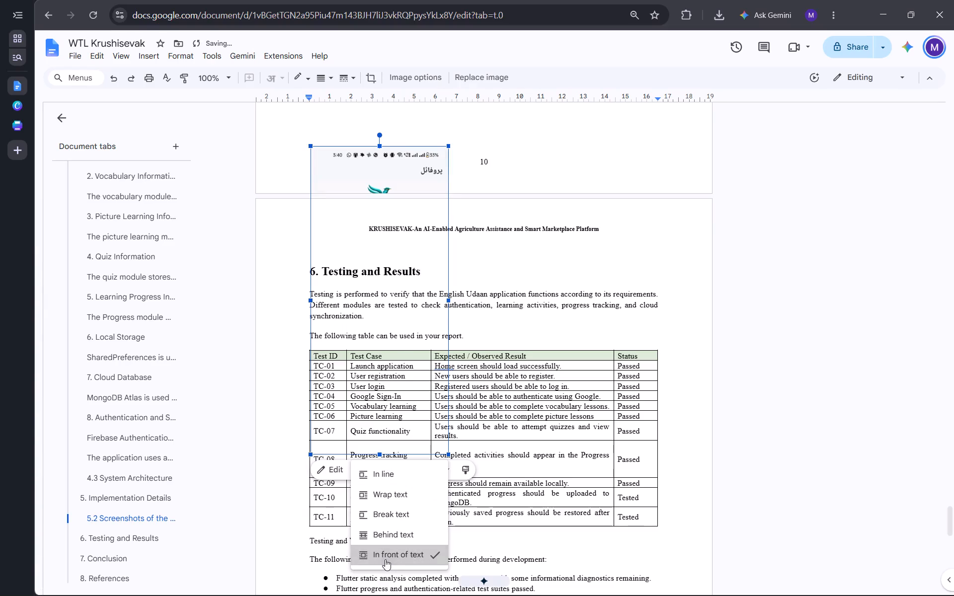
Move the profile-screen screenshot up onto page 10, into the free space below the Urdu home-screen screenshot.
{"action": "left_click_drag", "start_coordinate": [363, 169], "coordinate": [353, 90]}
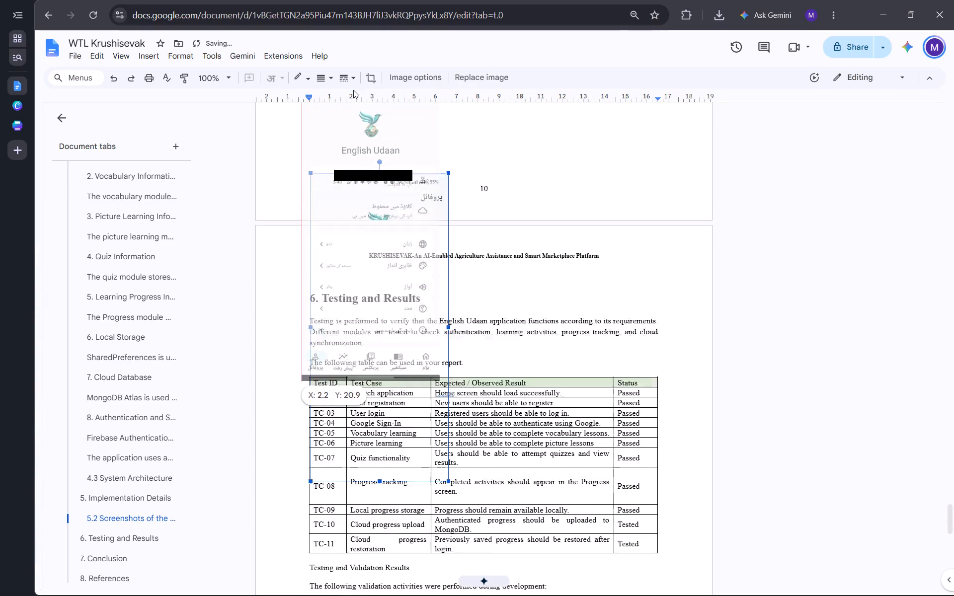
{"action": "left_click_drag", "start_coordinate": [353, 90], "coordinate": [344, 193]}
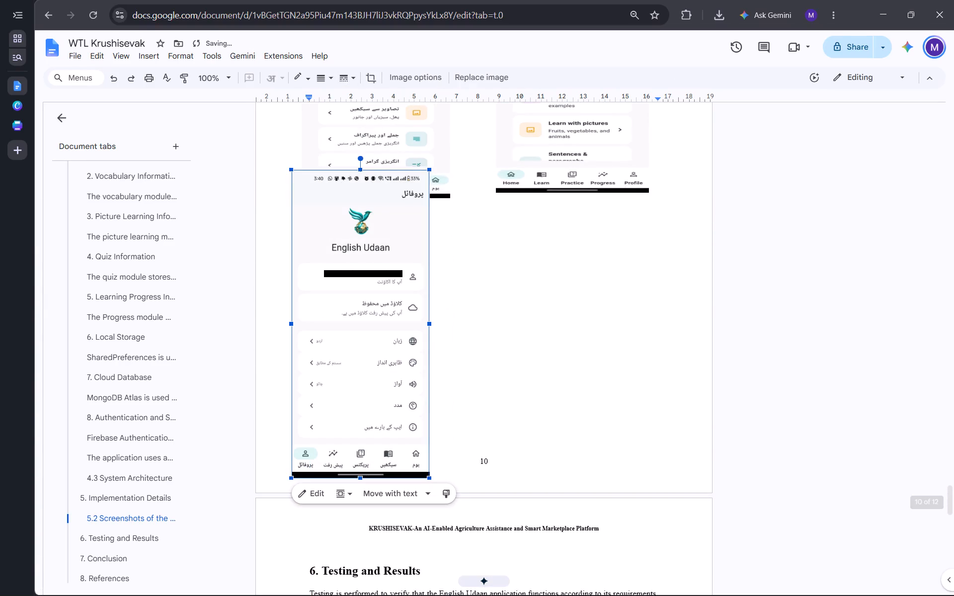
{"action": "left_click_drag", "start_coordinate": [379, 273], "coordinate": [400, 275]}
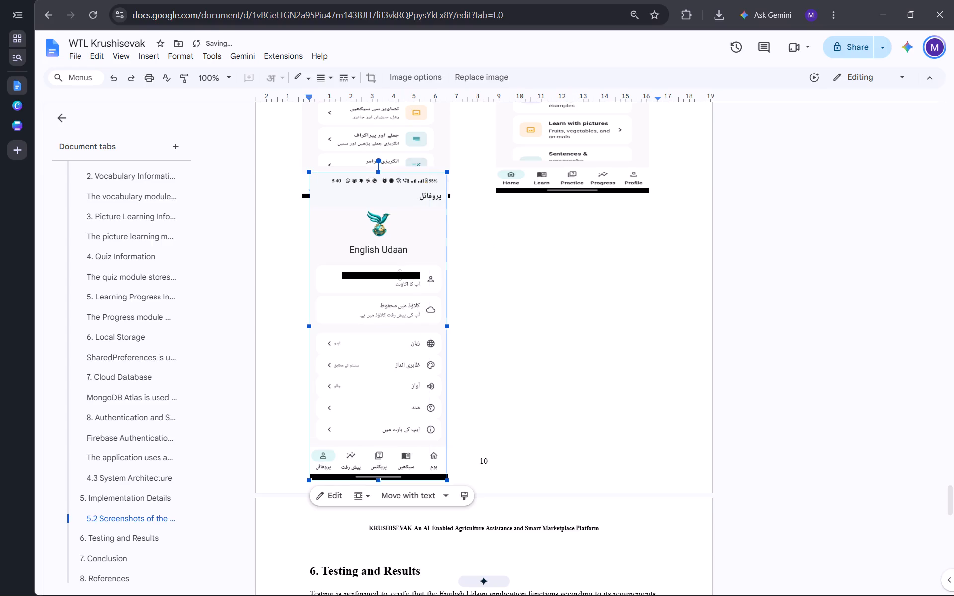
Resize the profile-screen screenshot, shortening it from its top edge and widening it to about the home screenshot's width.
{"action": "left_click_drag", "start_coordinate": [379, 172], "coordinate": [379, 214]}
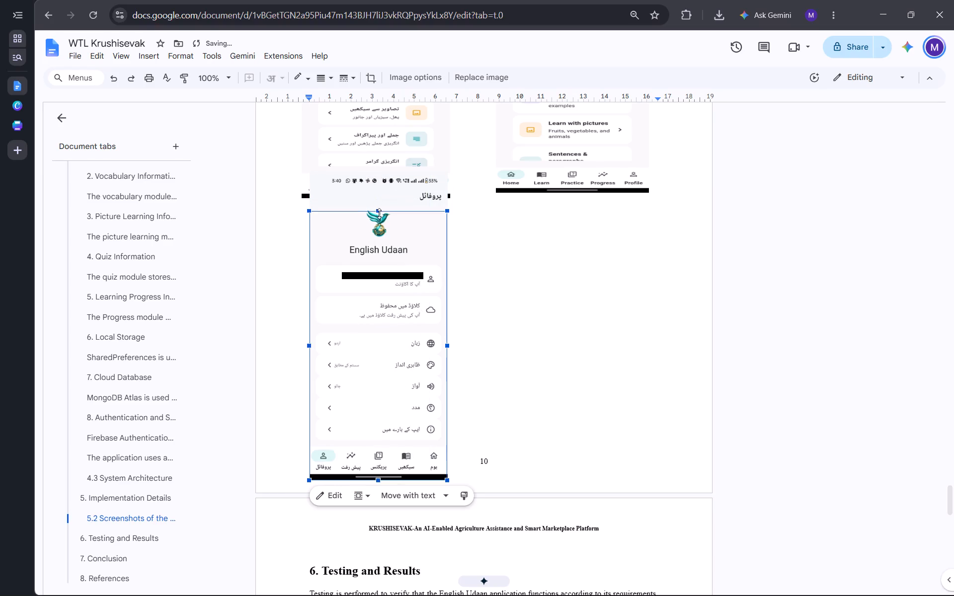
{"action": "left_click_drag", "start_coordinate": [379, 214], "coordinate": [379, 215]}
{"action": "left_click_drag", "start_coordinate": [447, 347], "coordinate": [459, 346]}
Align the profile-screen screenshot directly under the Urdu home-screen screenshot, at about X 2.2, Y 14.3.
{"action": "left_click_drag", "start_coordinate": [396, 314], "coordinate": [385, 306]}
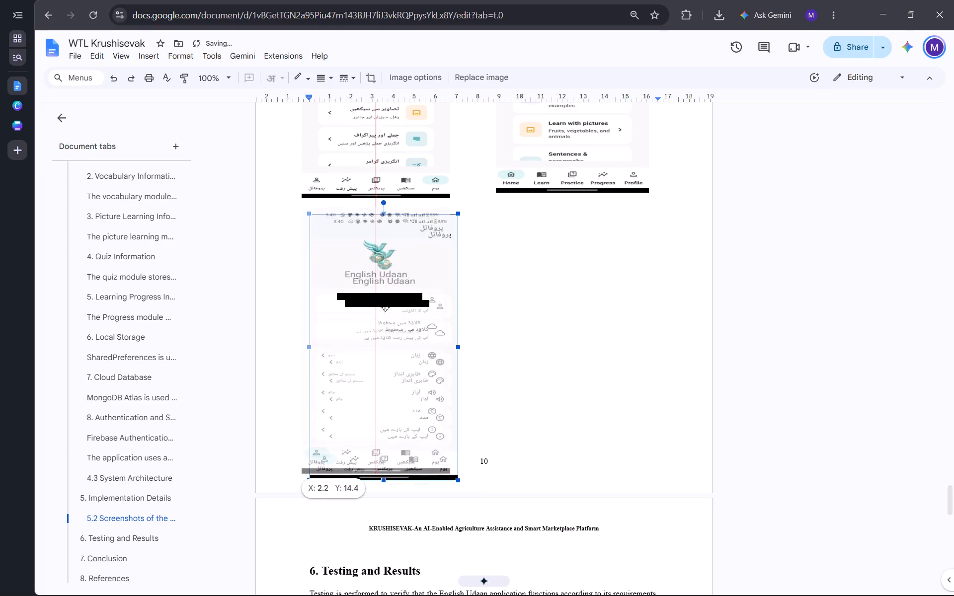
{"action": "left_click_drag", "start_coordinate": [385, 306], "coordinate": [385, 305]}
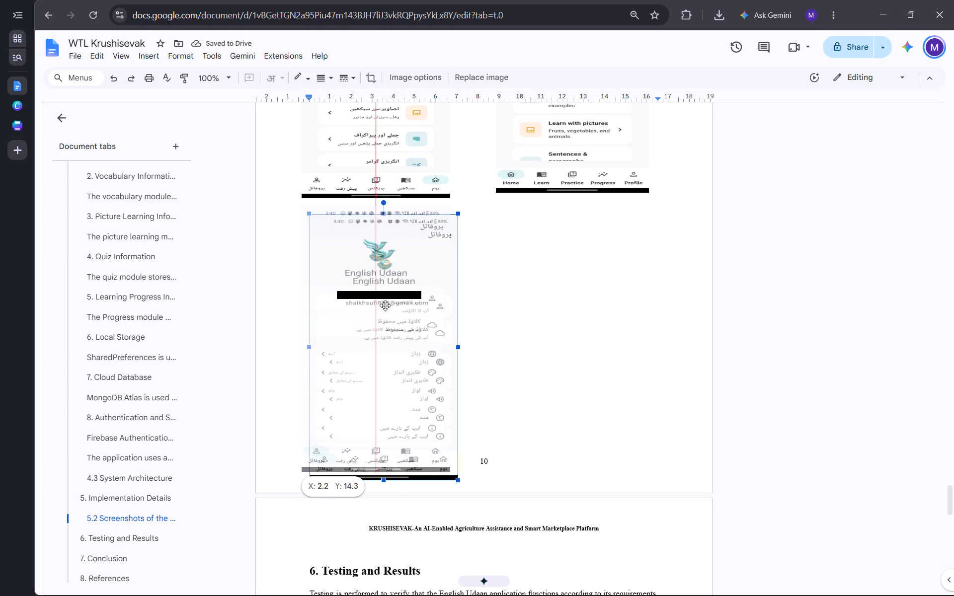
{"action": "left_click_drag", "start_coordinate": [385, 305], "coordinate": [386, 305]}
{"action": "left_click", "coordinate": [558, 327]}
Swap the two home-screen screenshots so the English one is on the page's left and the Urdu one on its right, tops aligned.
{"action": "scroll", "coordinate": [558, 327], "scroll_direction": "down", "scroll_amount": 1}
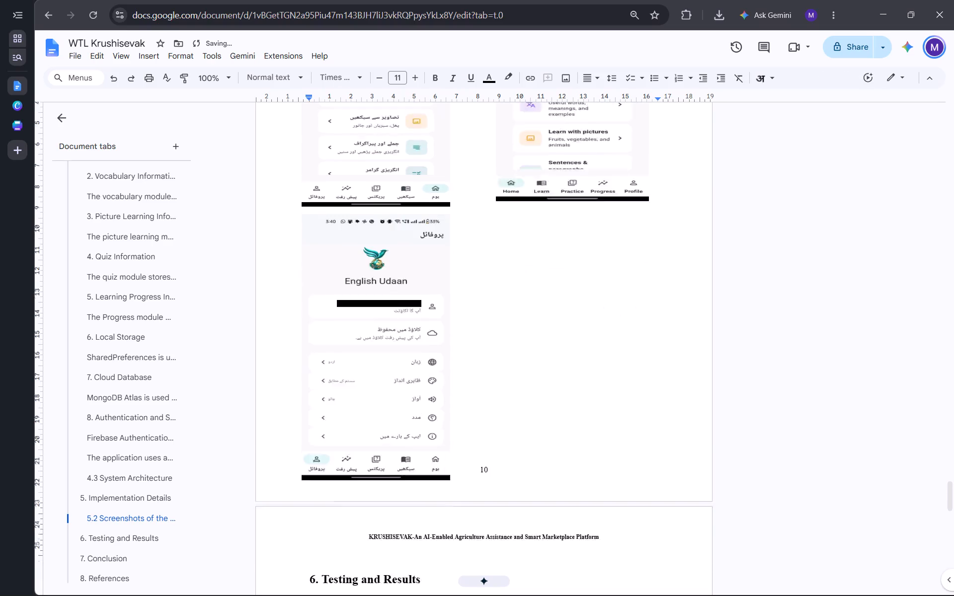
{"action": "scroll", "coordinate": [558, 327], "scroll_direction": "down", "scroll_amount": 1}
{"action": "scroll", "coordinate": [558, 327], "scroll_direction": "up", "scroll_amount": 4}
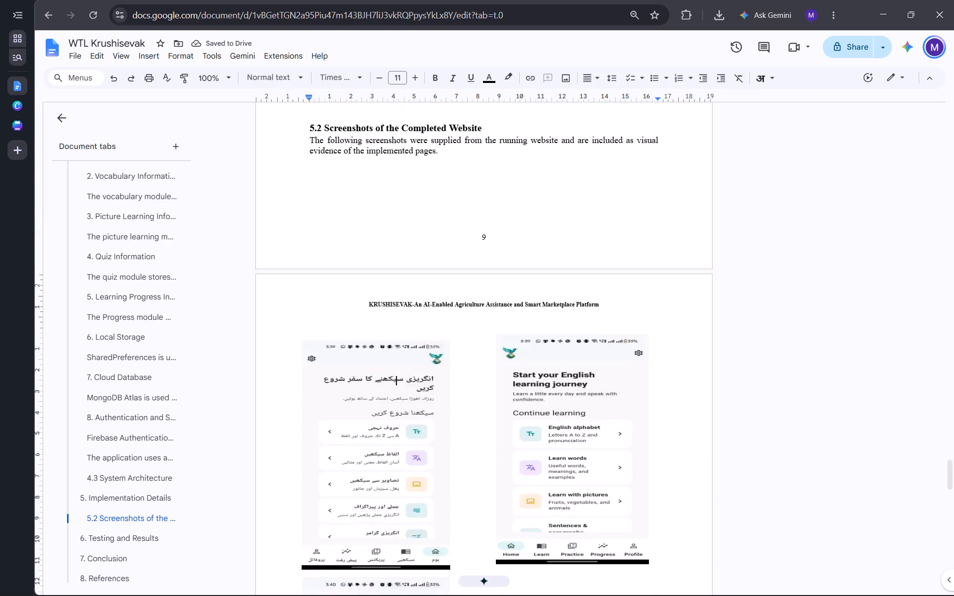
{"action": "scroll", "coordinate": [558, 327], "scroll_direction": "up", "scroll_amount": 2}
{"action": "scroll", "coordinate": [558, 327], "scroll_direction": "down", "scroll_amount": 3}
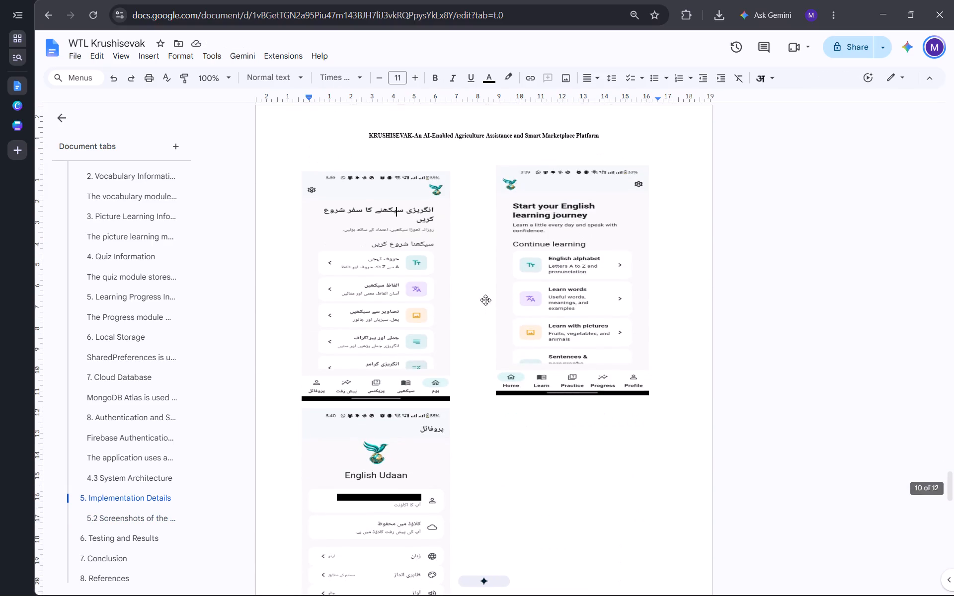
{"action": "left_click_drag", "start_coordinate": [406, 311], "coordinate": [607, 303]}
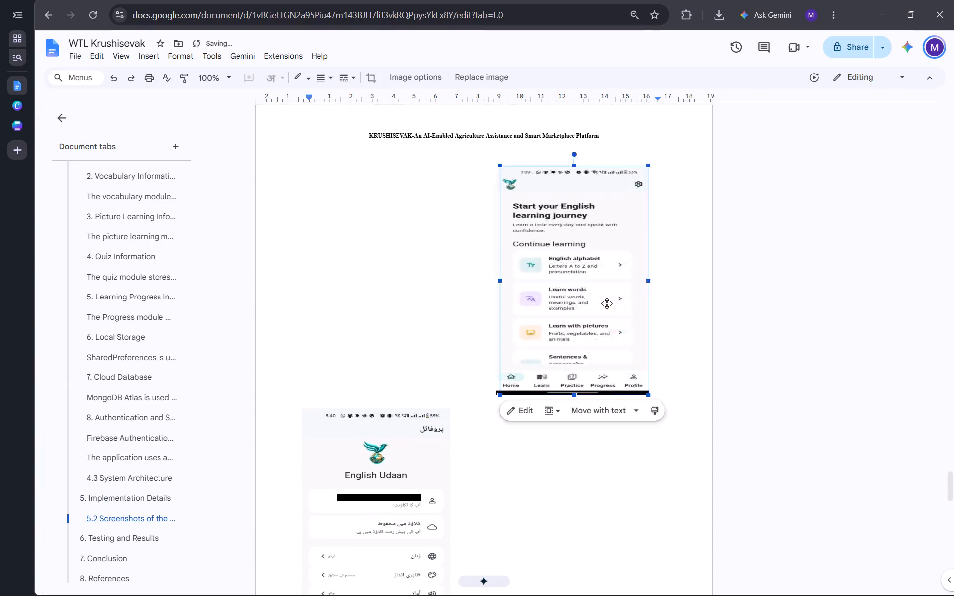
{"action": "left_click", "coordinate": [607, 303]}
{"action": "left_click_drag", "start_coordinate": [607, 303], "coordinate": [646, 424]}
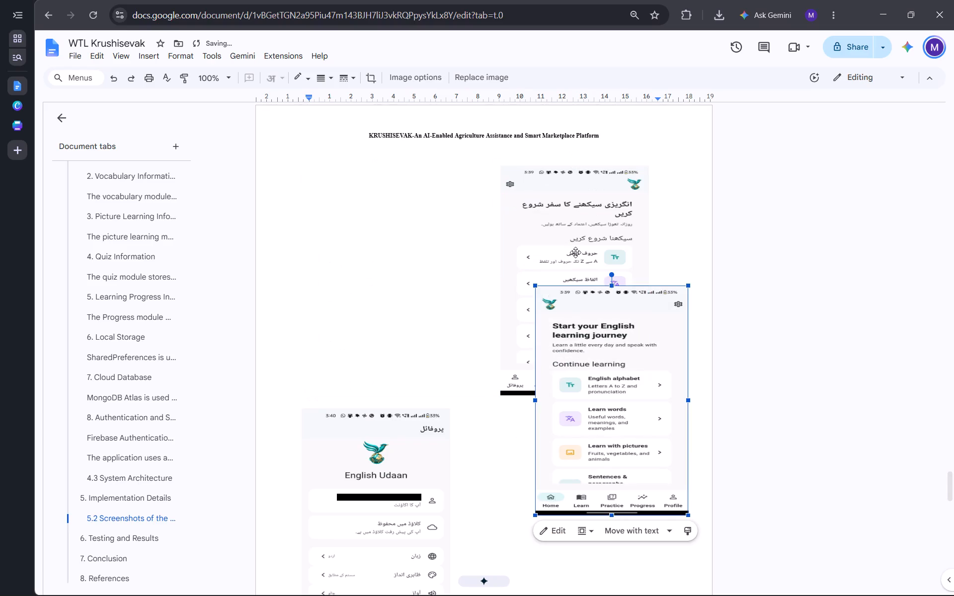
{"action": "left_click", "coordinate": [575, 252]}
{"action": "left_click_drag", "start_coordinate": [625, 456], "coordinate": [421, 331]}
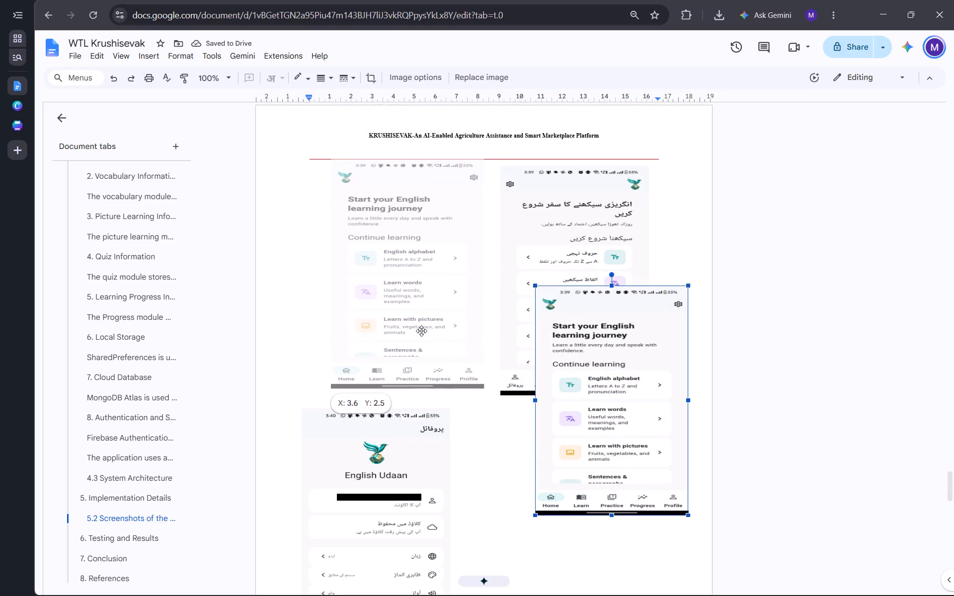
{"action": "left_click_drag", "start_coordinate": [421, 331], "coordinate": [421, 334]}
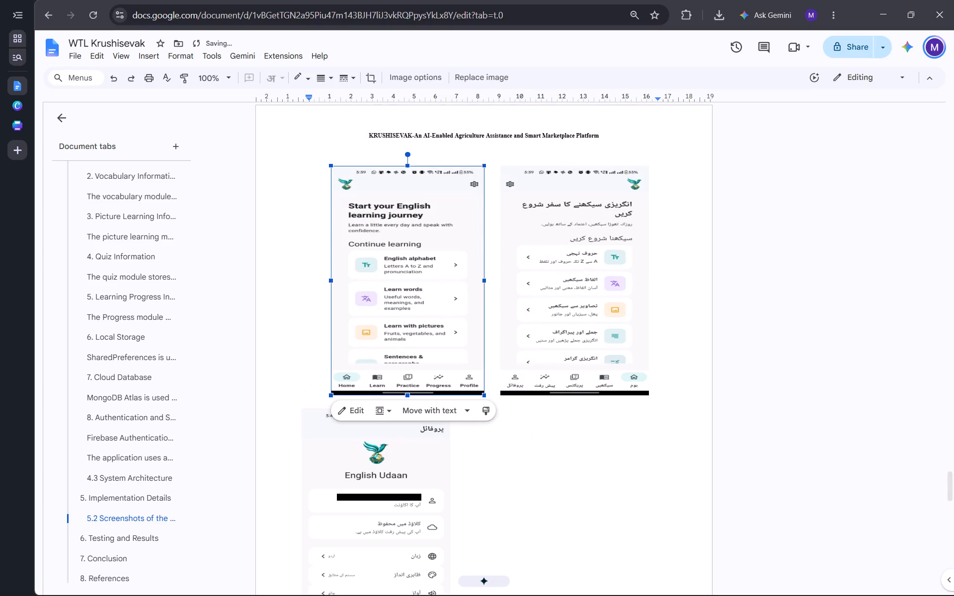
Move the profile-screen screenshot sideways so its right edge lines up under the English home-screen screenshot.
{"action": "scroll", "coordinate": [532, 509], "scroll_direction": "down", "scroll_amount": 2}
{"action": "left_click", "coordinate": [532, 509]}
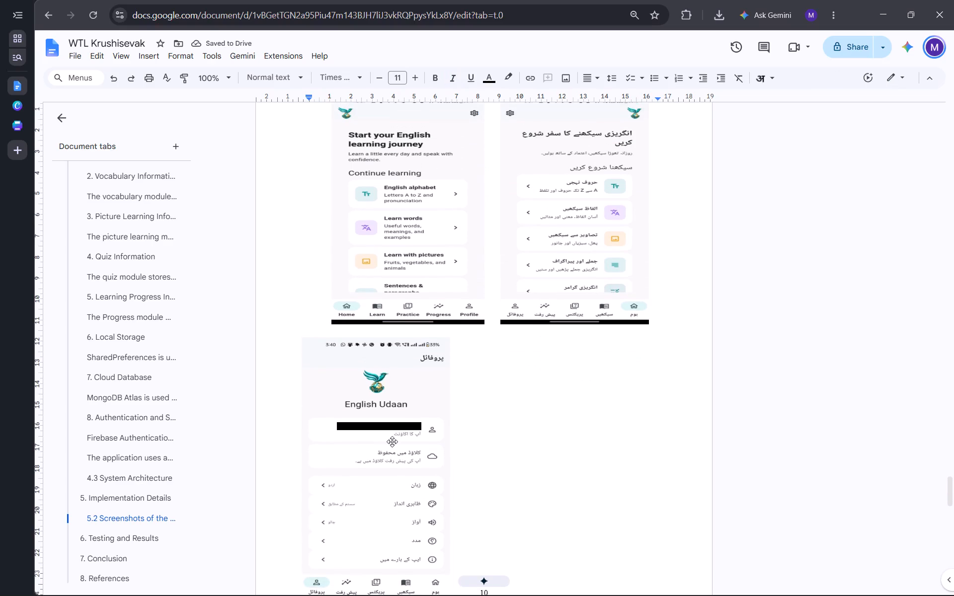
{"action": "left_click_drag", "start_coordinate": [392, 442], "coordinate": [432, 442]}
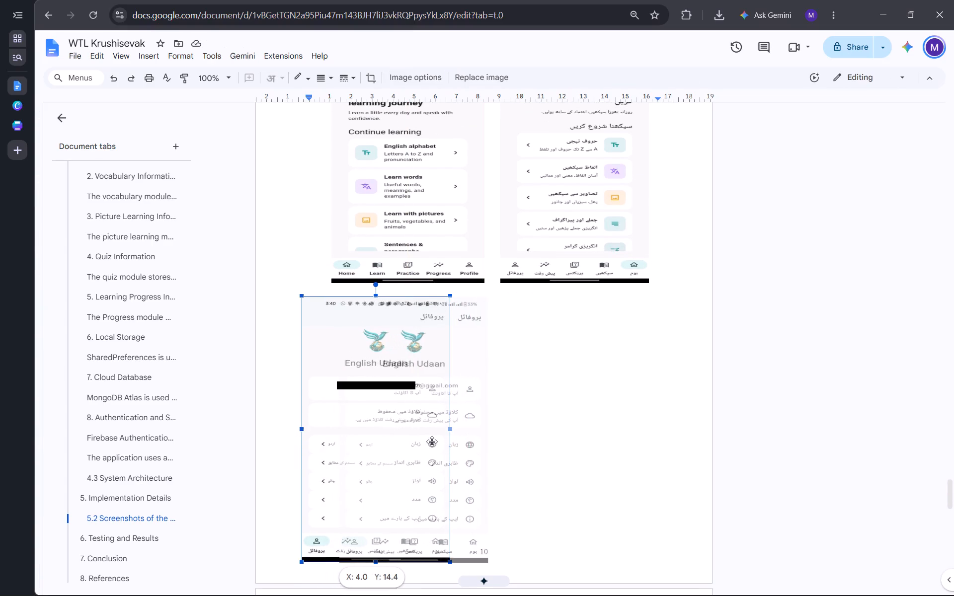
{"action": "left_click_drag", "start_coordinate": [432, 442], "coordinate": [429, 442]}
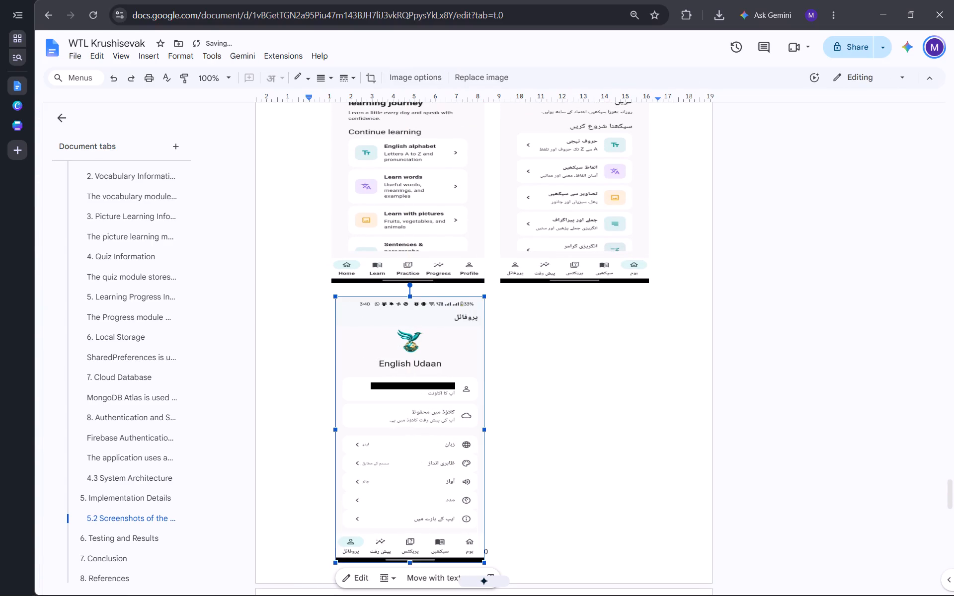
{"action": "left_click", "coordinate": [514, 416]}
Review the layout of the screenshots on page 10 and the text on the pages around it.
{"action": "scroll", "coordinate": [514, 416], "scroll_direction": "down", "scroll_amount": 4}
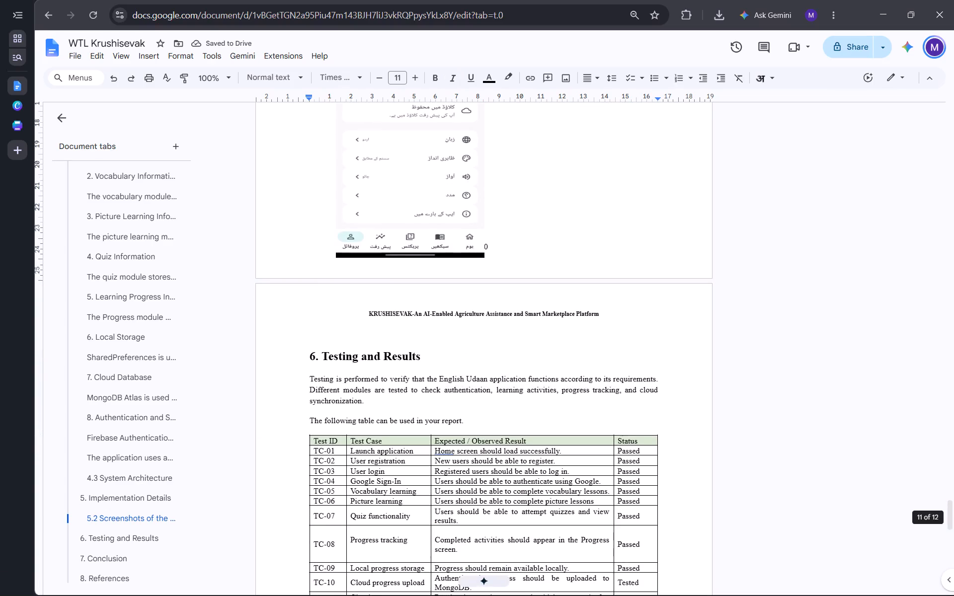
{"action": "scroll", "coordinate": [514, 416], "scroll_direction": "up", "scroll_amount": 4}
{"action": "scroll", "coordinate": [551, 452], "scroll_direction": "up", "scroll_amount": 2}
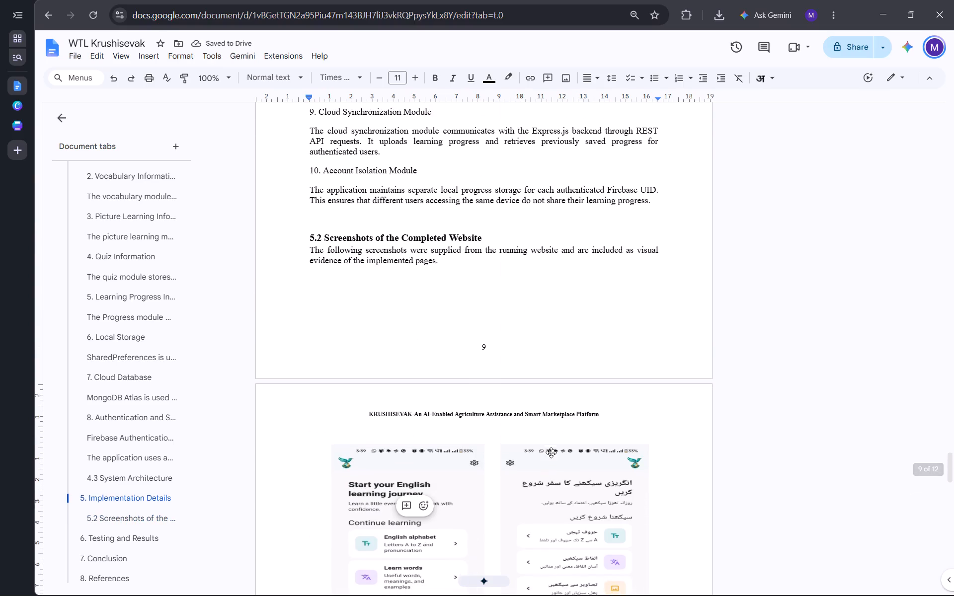
{"action": "scroll", "coordinate": [551, 452], "scroll_direction": "up", "scroll_amount": 1}
{"action": "scroll", "coordinate": [551, 452], "scroll_direction": "down", "scroll_amount": 1}
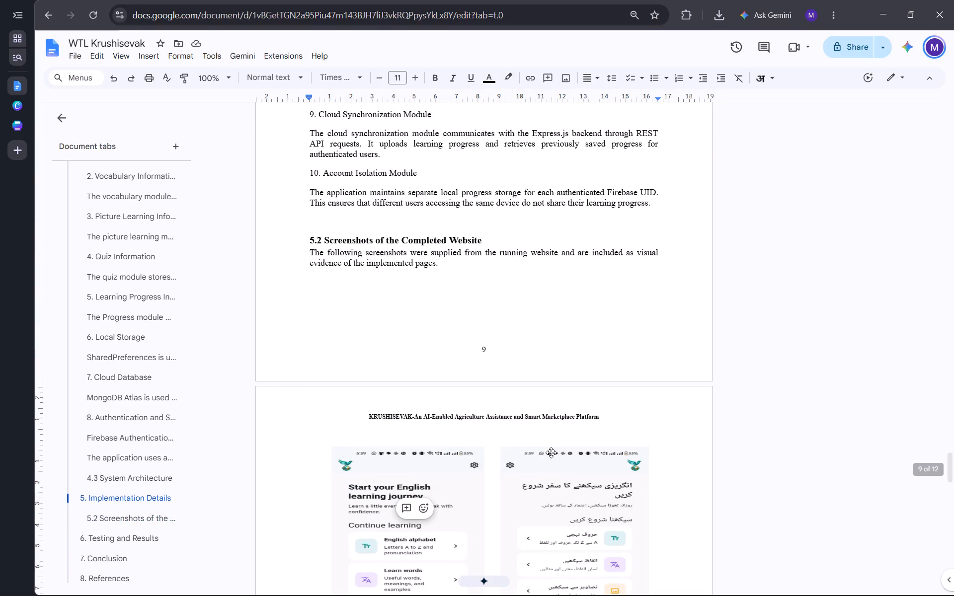
{"action": "scroll", "coordinate": [551, 452], "scroll_direction": "down", "scroll_amount": 3}
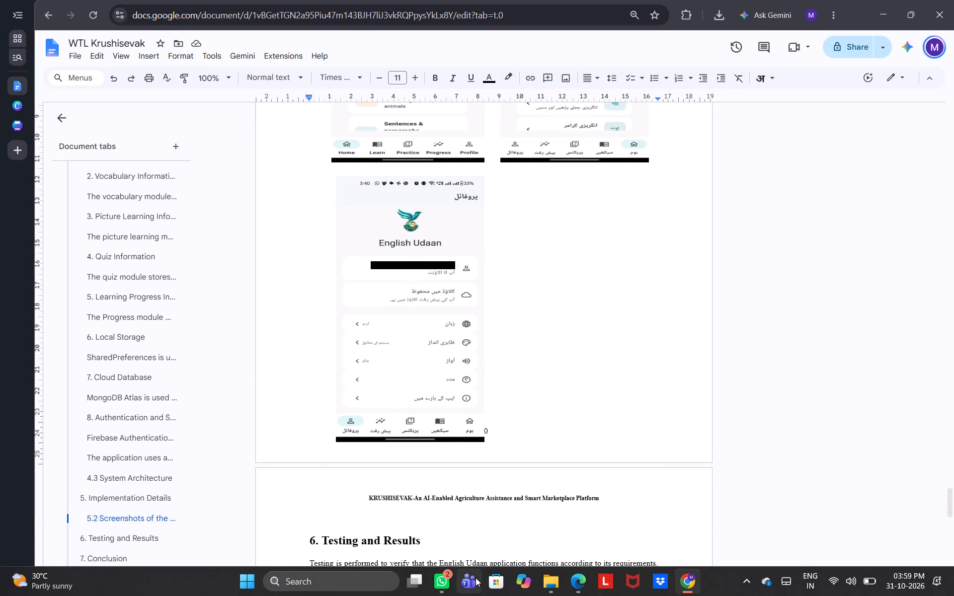
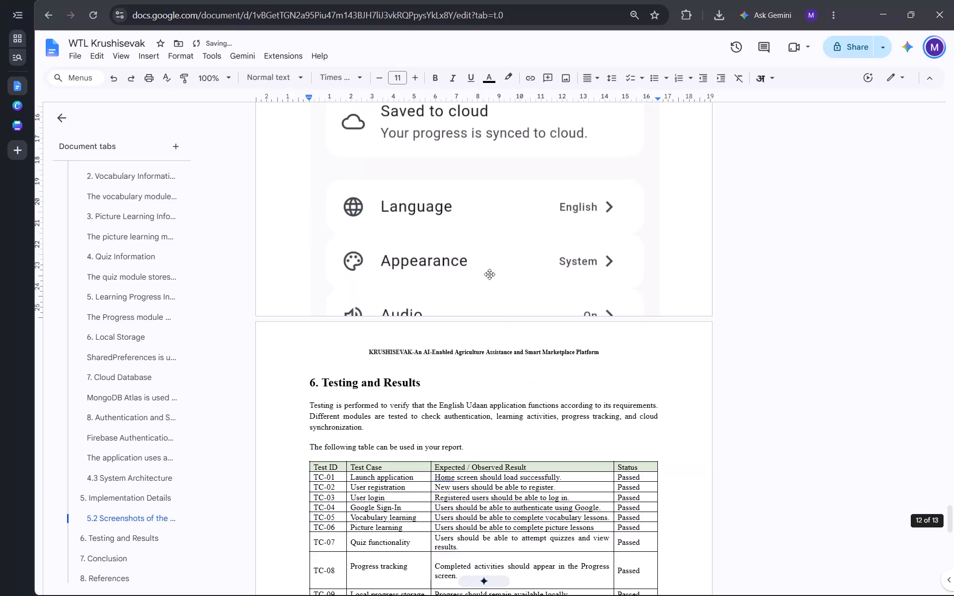
Shrink the oversized English profile-screen screenshot on page 11 proportionally to about 5.8 cm wide.
{"action": "right_click", "coordinate": [489, 274]}
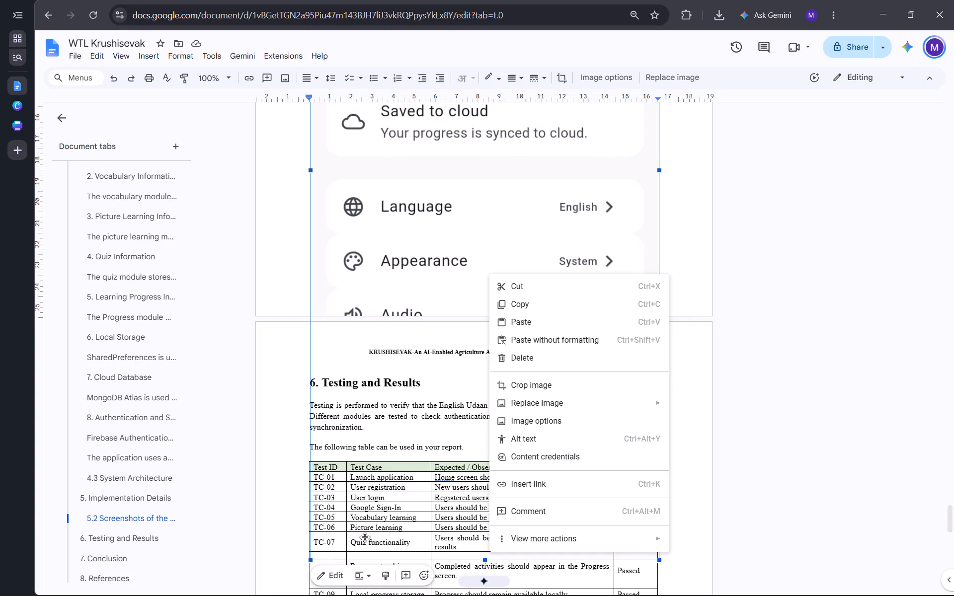
{"action": "scroll", "coordinate": [411, 298], "scroll_direction": "up", "scroll_amount": 2}
{"action": "left_click", "coordinate": [504, 249]}
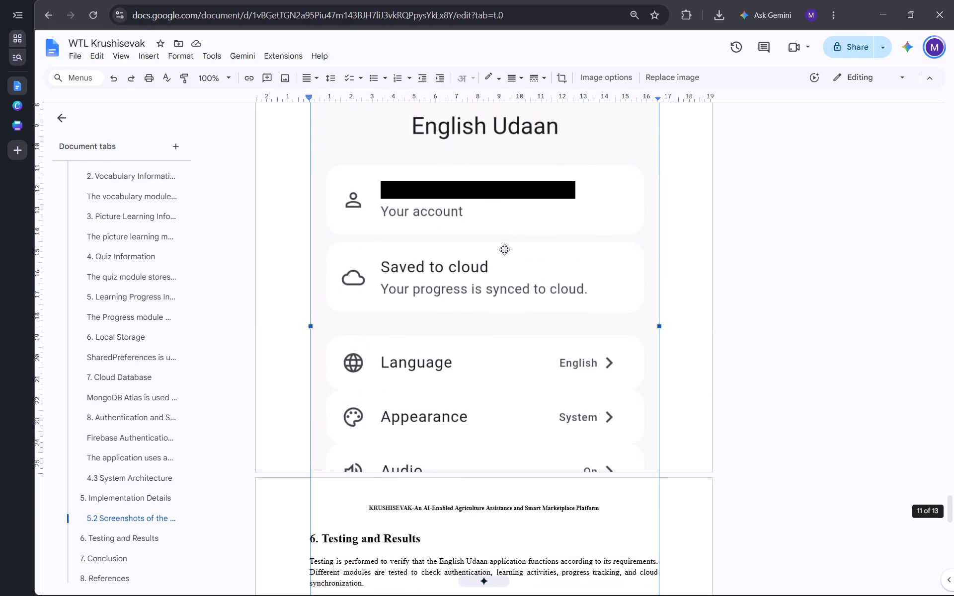
{"action": "scroll", "coordinate": [534, 388], "scroll_direction": "down", "scroll_amount": 2}
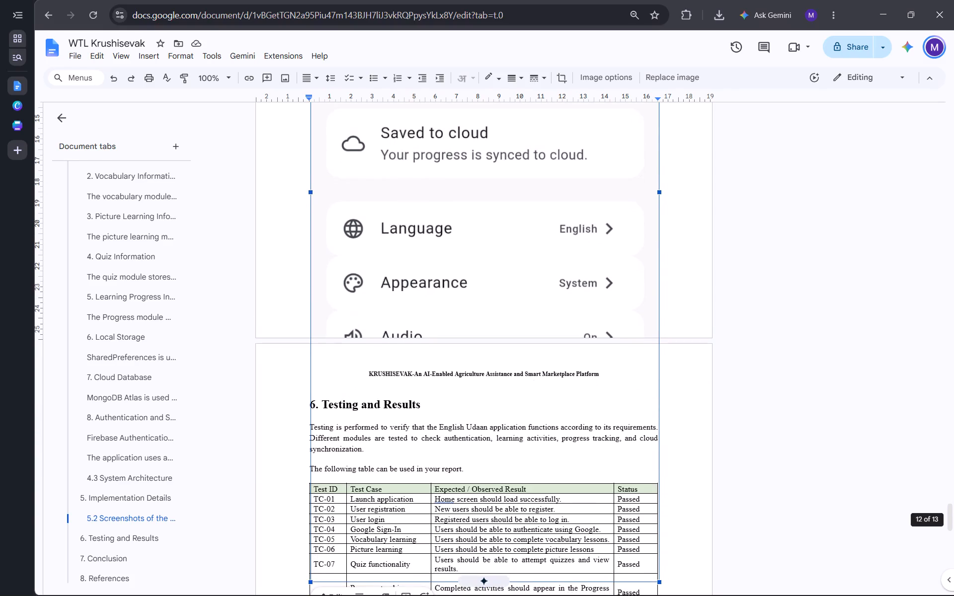
{"action": "left_click_drag", "start_coordinate": [656, 582], "coordinate": [604, 386]}
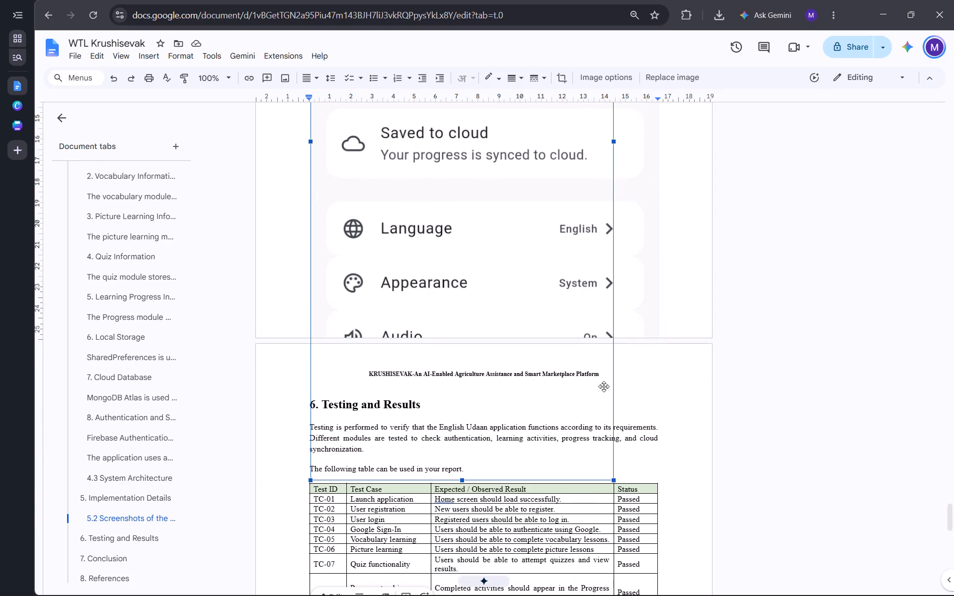
{"action": "left_click_drag", "start_coordinate": [604, 386], "coordinate": [536, 188]}
{"action": "scroll", "coordinate": [536, 188], "scroll_direction": "up", "scroll_amount": 2}
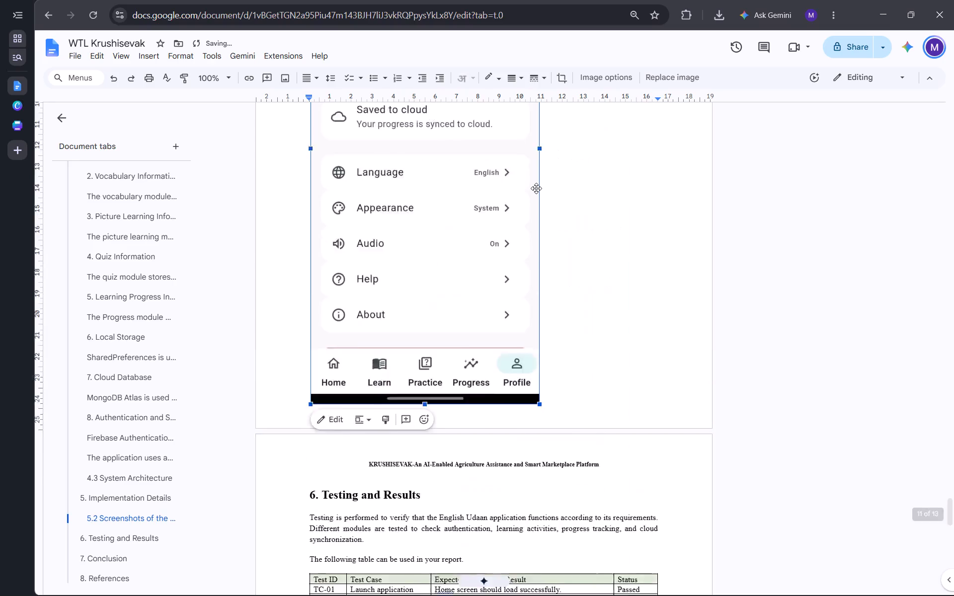
{"action": "scroll", "coordinate": [536, 188], "scroll_direction": "up", "scroll_amount": 5}
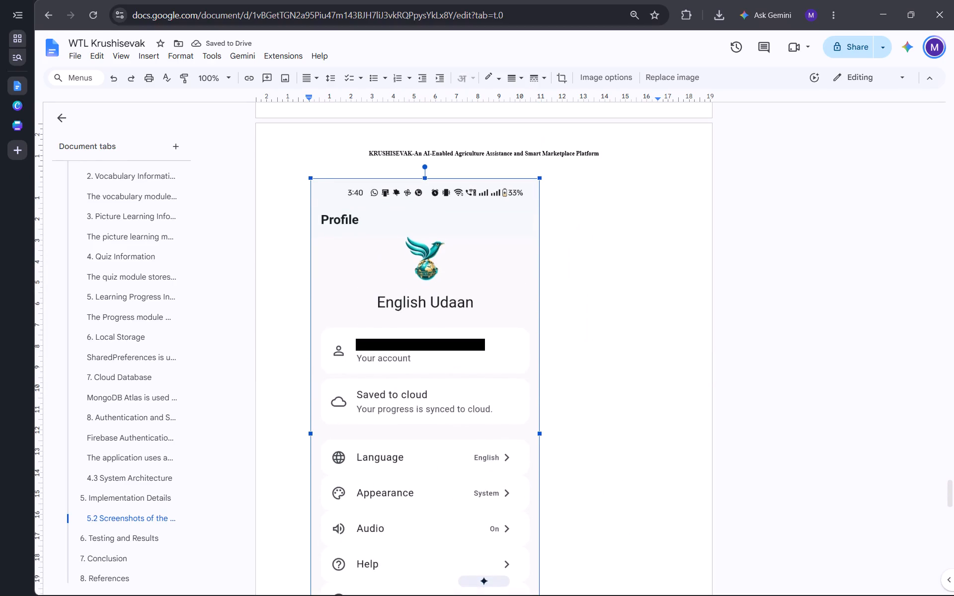
{"action": "left_click_drag", "start_coordinate": [309, 179], "coordinate": [440, 416]}
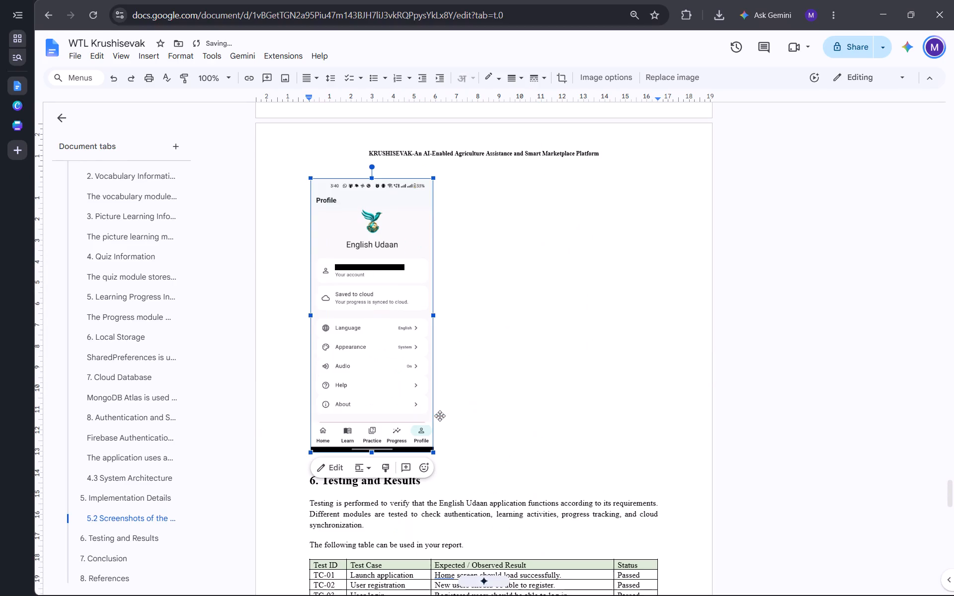
Set the English profile screenshot in front of text and move it to page 10, beside the Urdu profile screenshot and under the Urdu home screen.
{"action": "scroll", "coordinate": [695, 337], "scroll_direction": "up", "scroll_amount": 4}
{"action": "scroll", "coordinate": [695, 337], "scroll_direction": "down", "scroll_amount": 1}
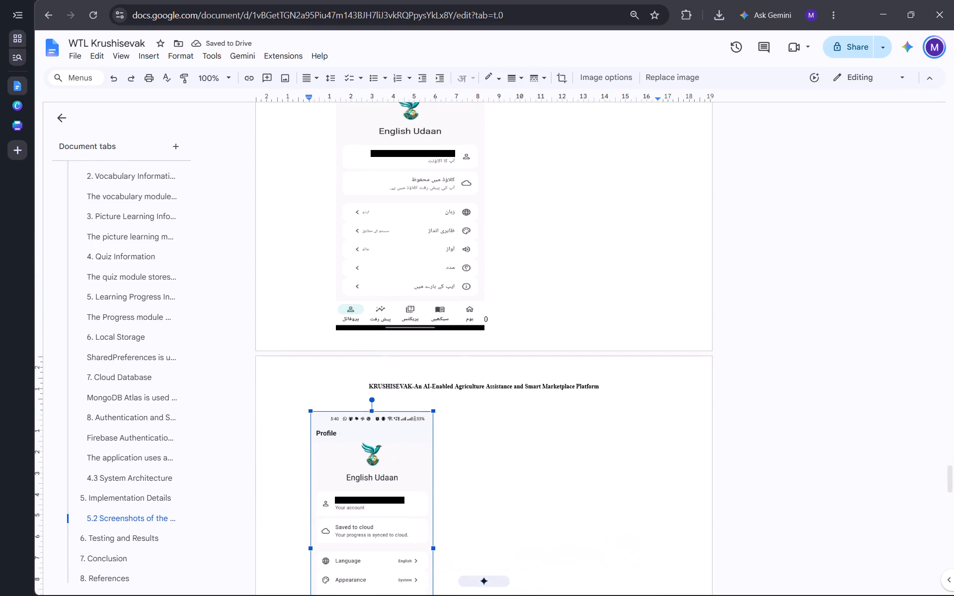
{"action": "scroll", "coordinate": [386, 538], "scroll_direction": "down", "scroll_amount": 2}
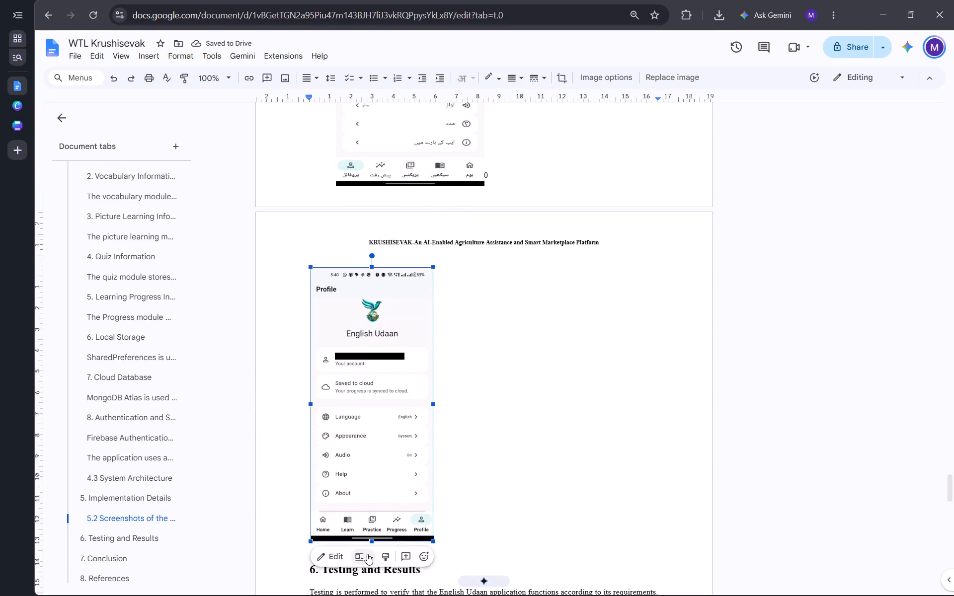
{"action": "left_click", "coordinate": [367, 554]}
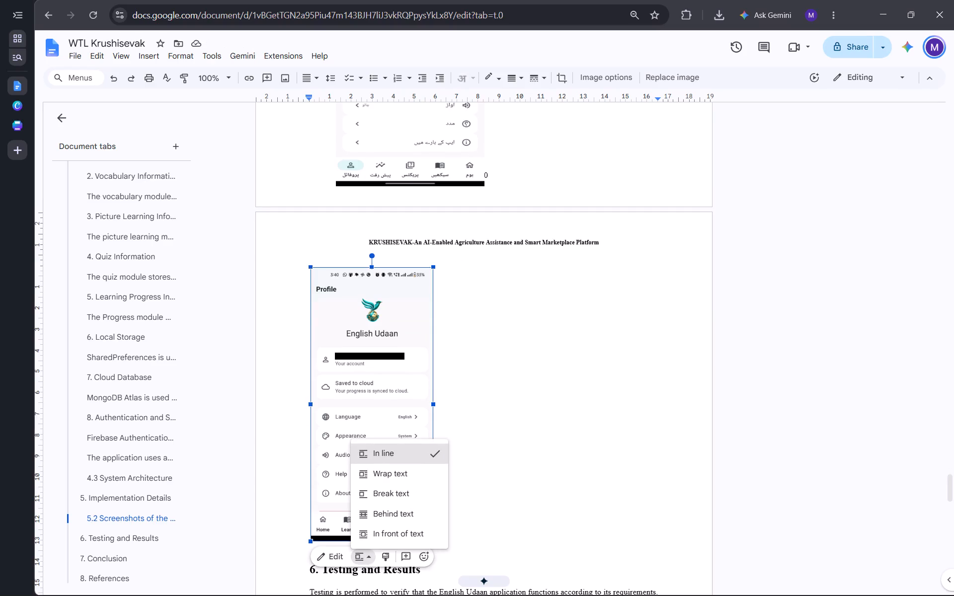
{"action": "left_click", "coordinate": [394, 531]}
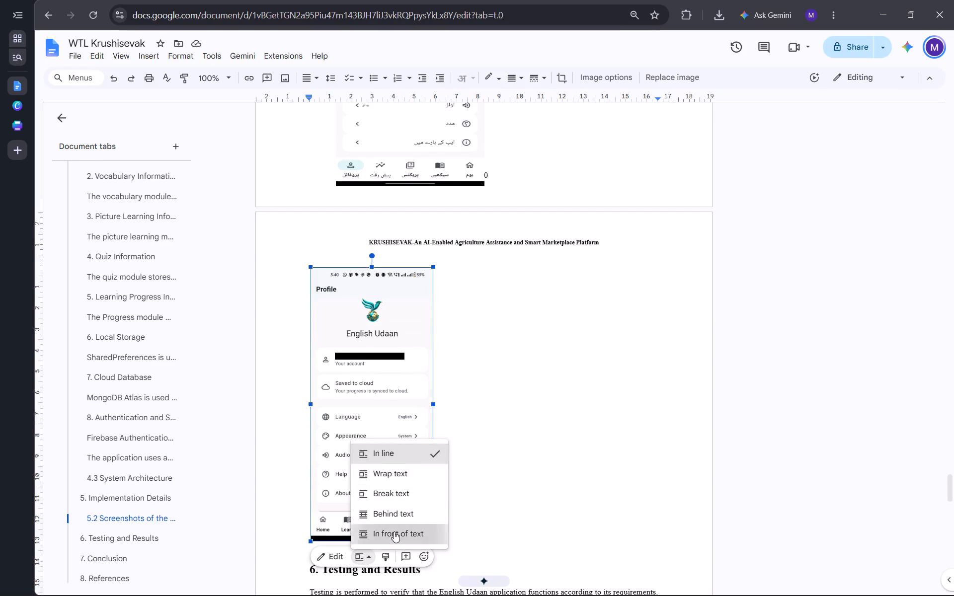
{"action": "left_click_drag", "start_coordinate": [362, 208], "coordinate": [570, 99]}
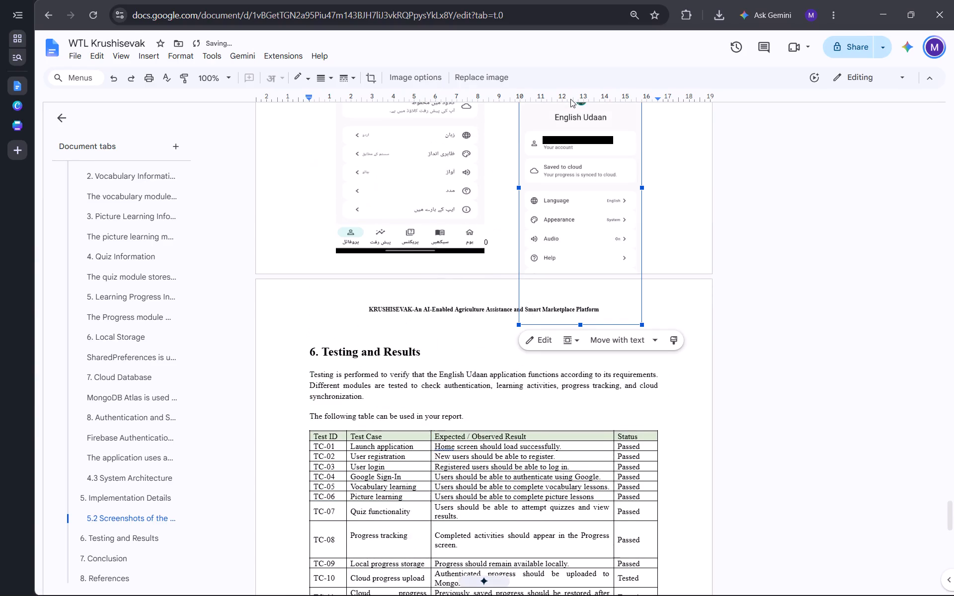
{"action": "scroll", "coordinate": [570, 99], "scroll_direction": "up", "scroll_amount": 3}
{"action": "scroll", "coordinate": [694, 213], "scroll_direction": "up", "scroll_amount": 1}
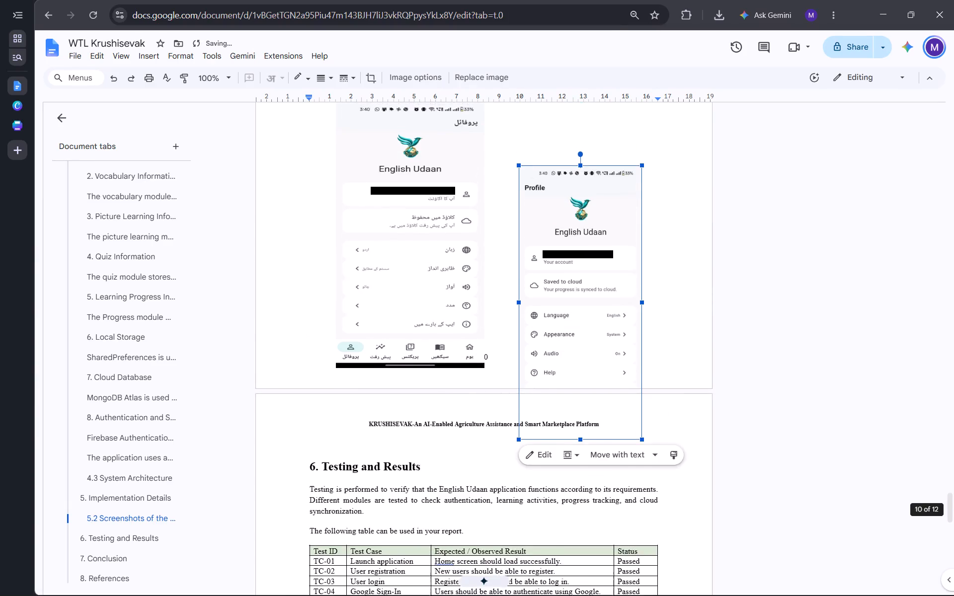
{"action": "scroll", "coordinate": [694, 213], "scroll_direction": "up", "scroll_amount": 1}
{"action": "scroll", "coordinate": [596, 268], "scroll_direction": "up", "scroll_amount": 1}
{"action": "left_click_drag", "start_coordinate": [606, 371], "coordinate": [592, 306]}
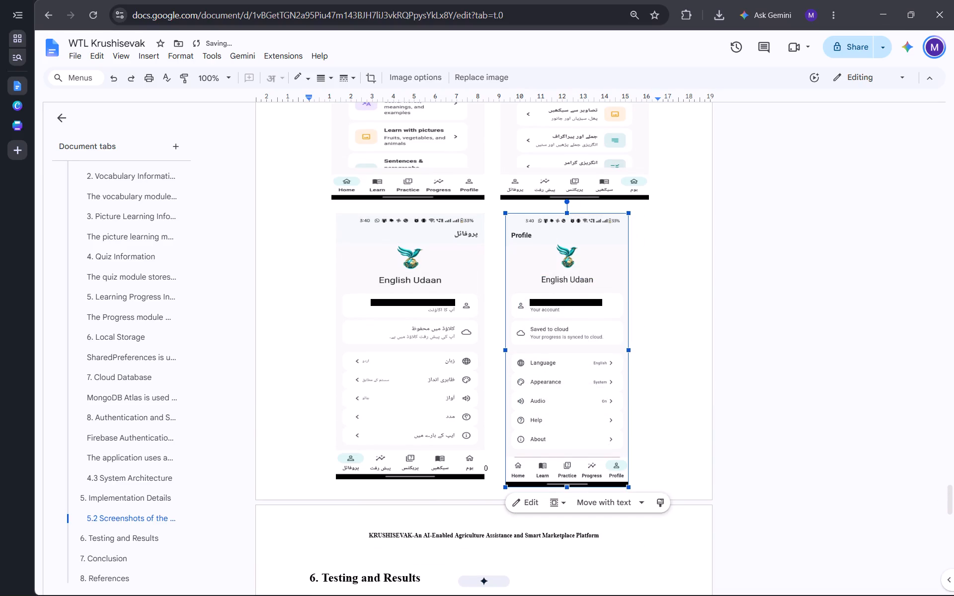
Resize the English profile screenshot to the Urdu profile's height, spanning from the Urdu home screen's left edge to the page's right margin.
{"action": "left_click_drag", "start_coordinate": [629, 353], "coordinate": [649, 345]}
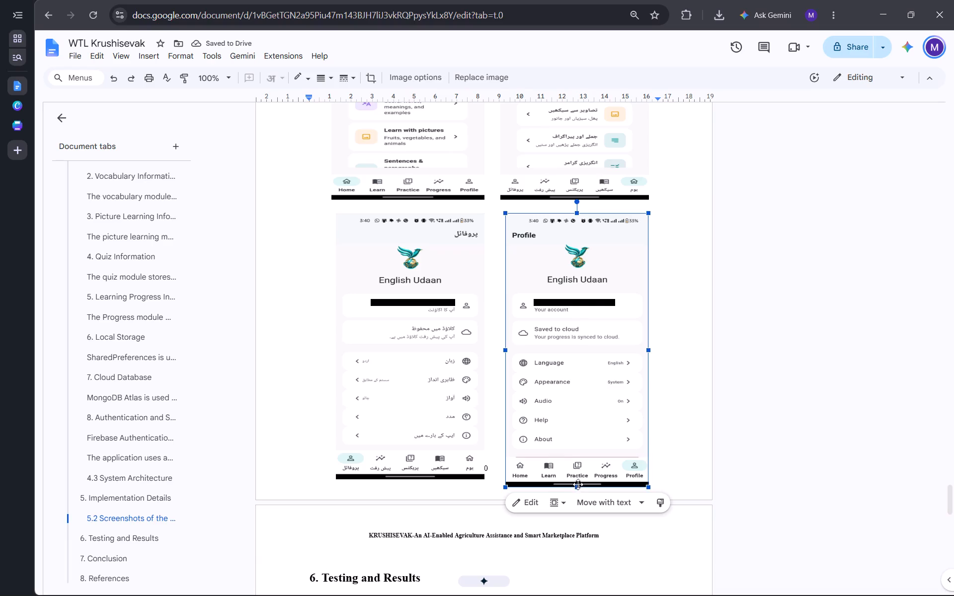
{"action": "left_click_drag", "start_coordinate": [578, 488], "coordinate": [575, 477]}
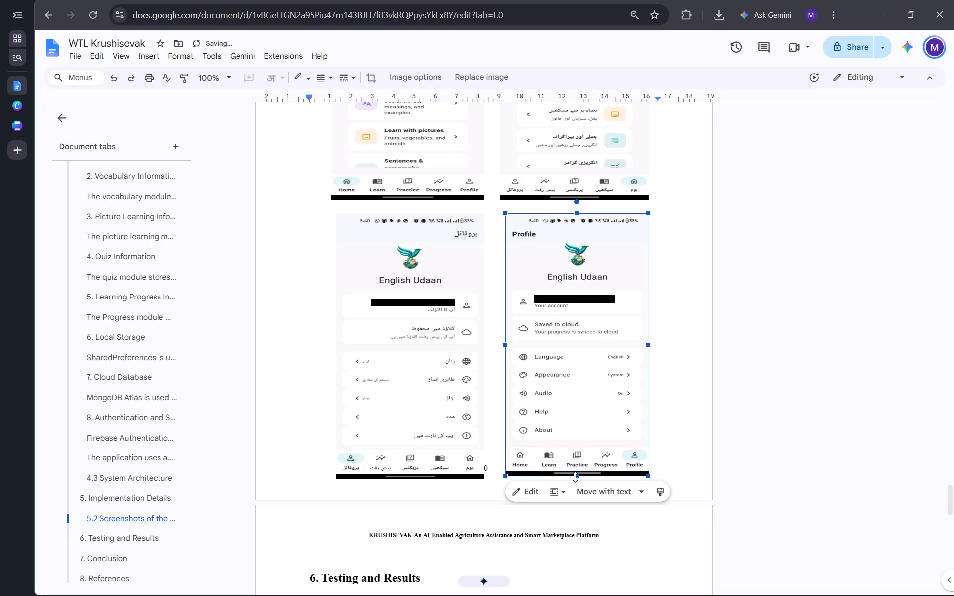
{"action": "left_click", "coordinate": [575, 477]}
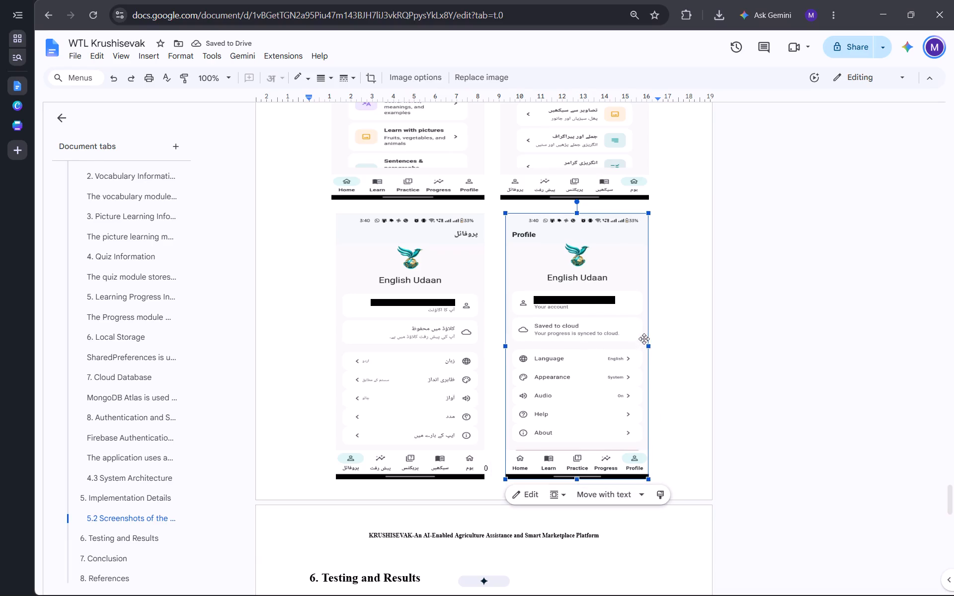
{"action": "left_click_drag", "start_coordinate": [503, 347], "coordinate": [497, 348]}
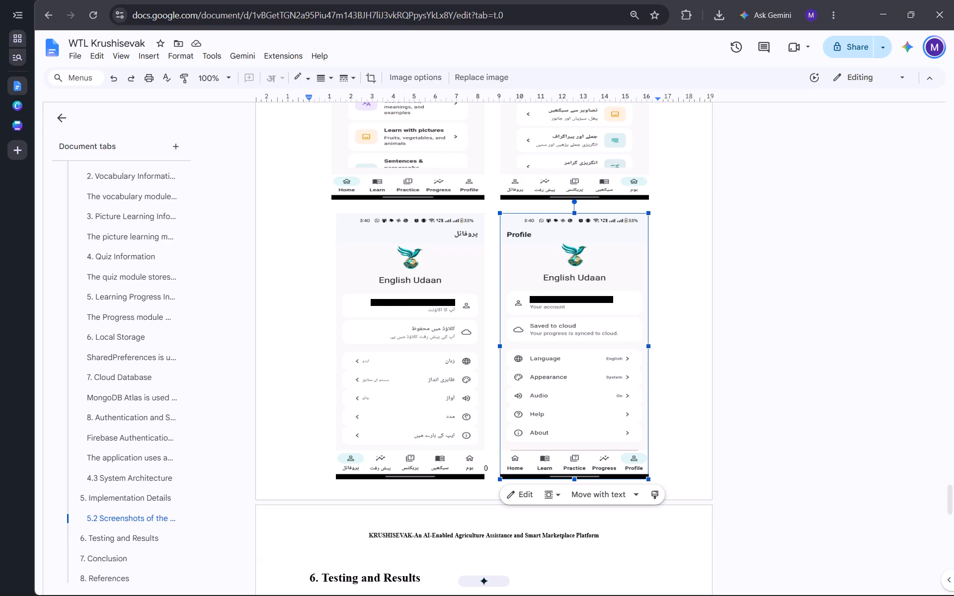
{"action": "scroll", "coordinate": [687, 335], "scroll_direction": "up", "scroll_amount": 1}
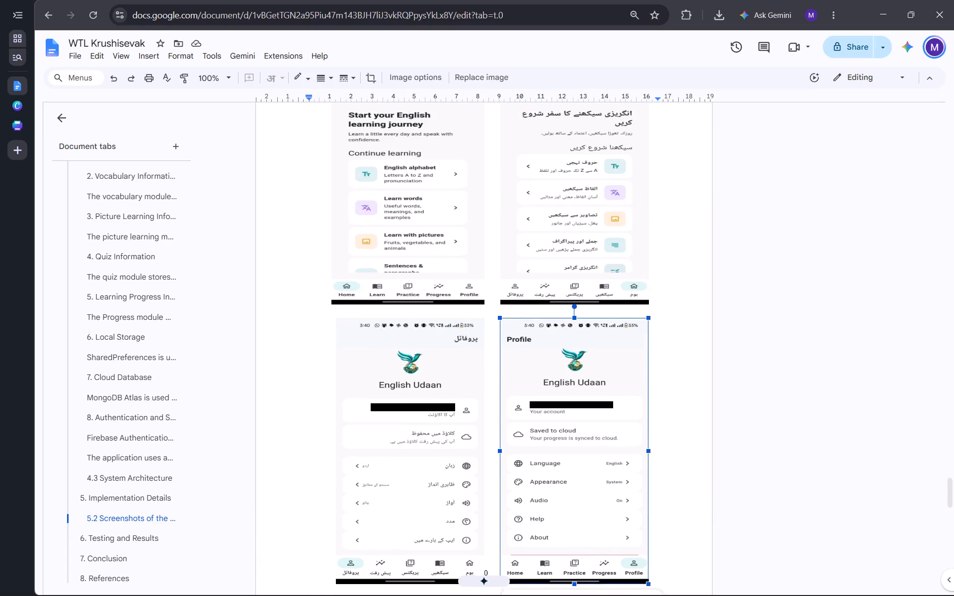
{"action": "scroll", "coordinate": [687, 335], "scroll_direction": "up", "scroll_amount": 1}
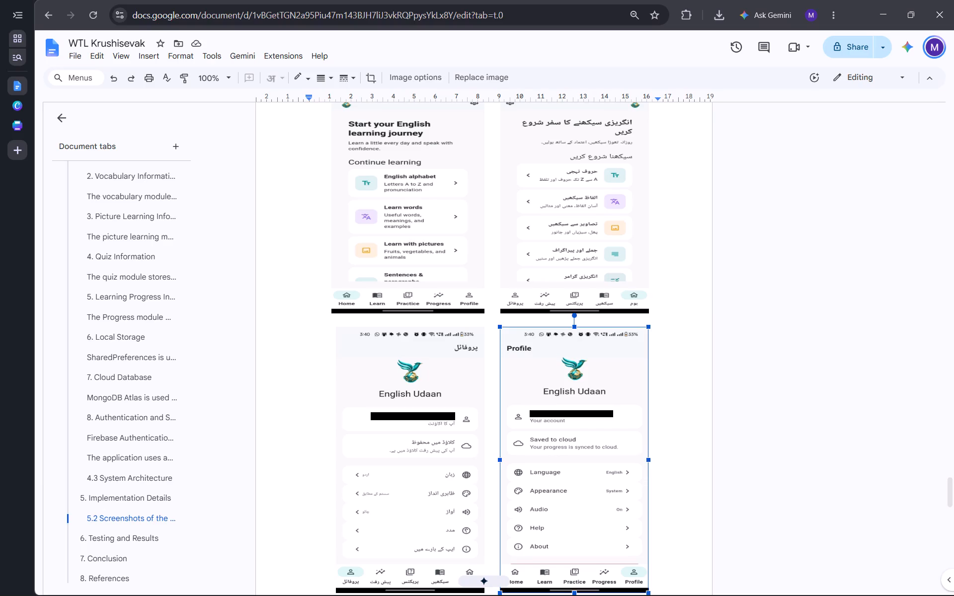
{"action": "left_click_drag", "start_coordinate": [648, 459], "coordinate": [655, 460]}
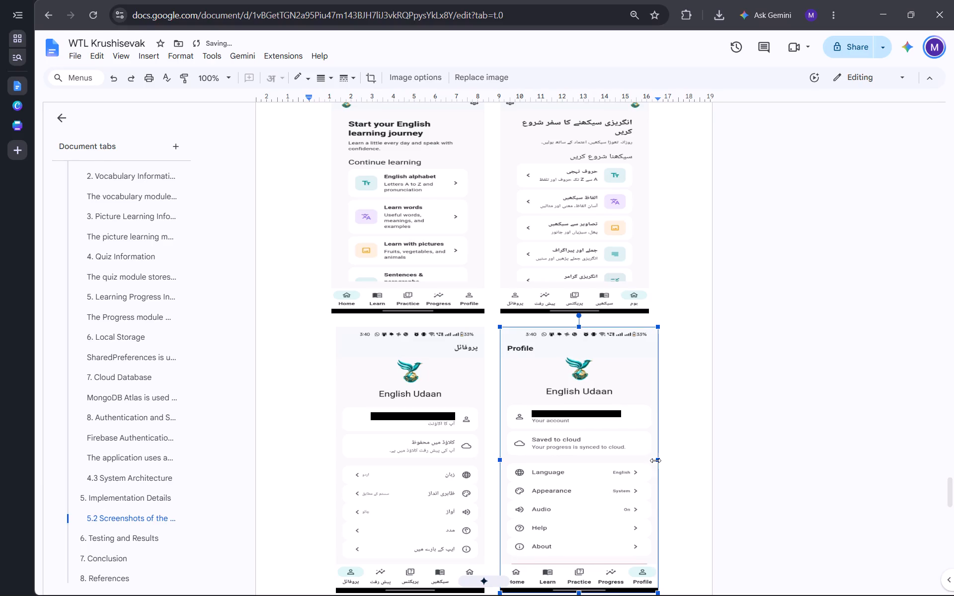
Widen the Urdu home-screen screenshot so its right edge nearly lines up with the English profile screenshot below it.
{"action": "scroll", "coordinate": [612, 314], "scroll_direction": "up", "scroll_amount": 1}
{"action": "left_click", "coordinate": [612, 314]}
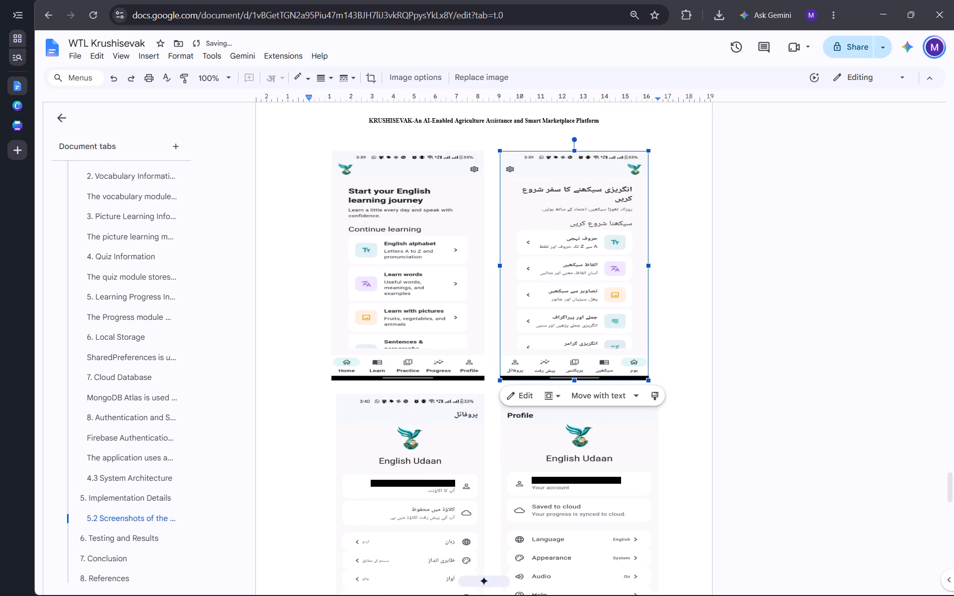
{"action": "left_click_drag", "start_coordinate": [649, 264], "coordinate": [654, 263]}
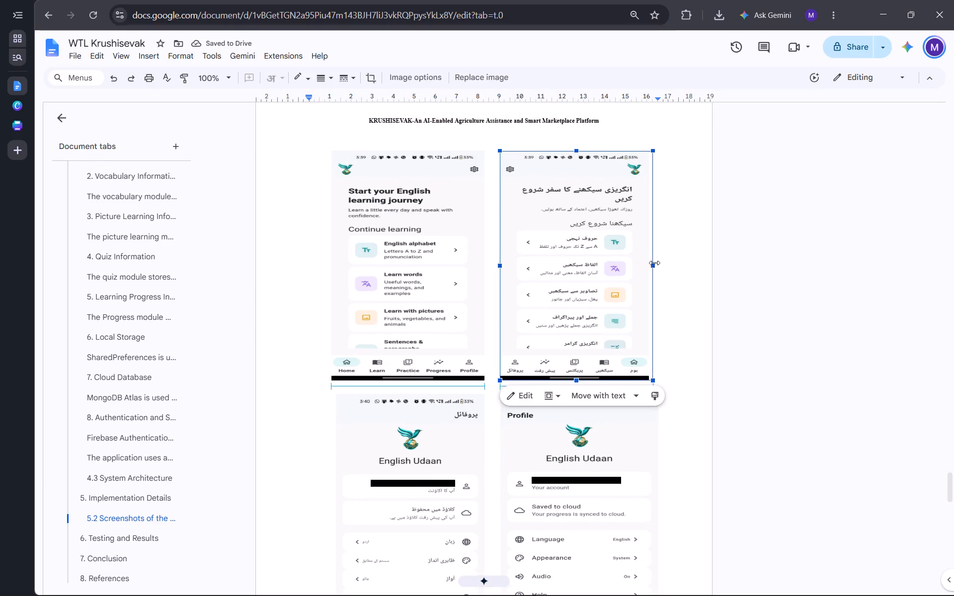
{"action": "left_click_drag", "start_coordinate": [654, 263], "coordinate": [656, 260]}
Widen the Urdu profile screenshot toward the page's left margin to match the width of the English profile screenshot beside it.
{"action": "scroll", "coordinate": [656, 260], "scroll_direction": "down", "scroll_amount": 3}
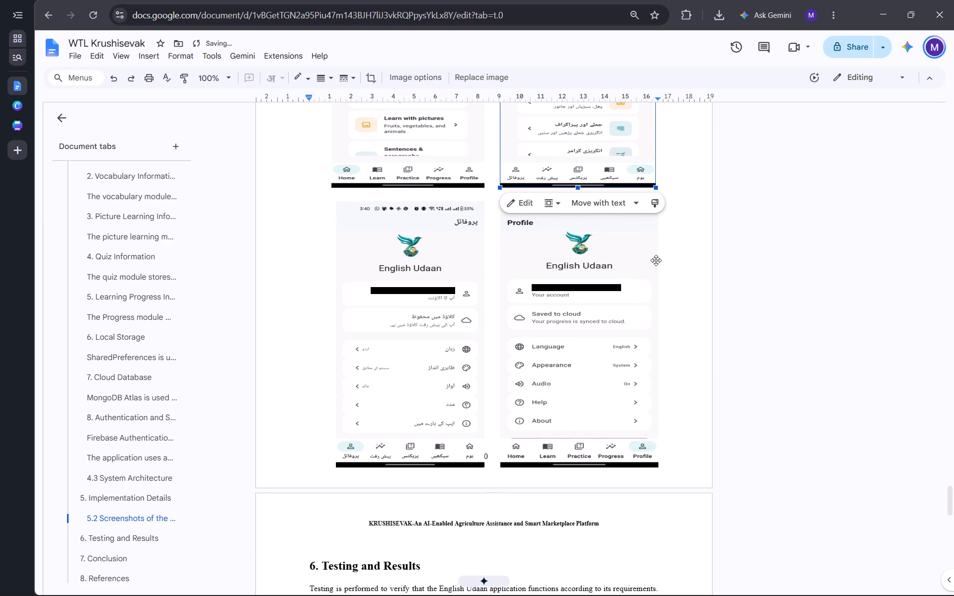
{"action": "left_click", "coordinate": [397, 328]}
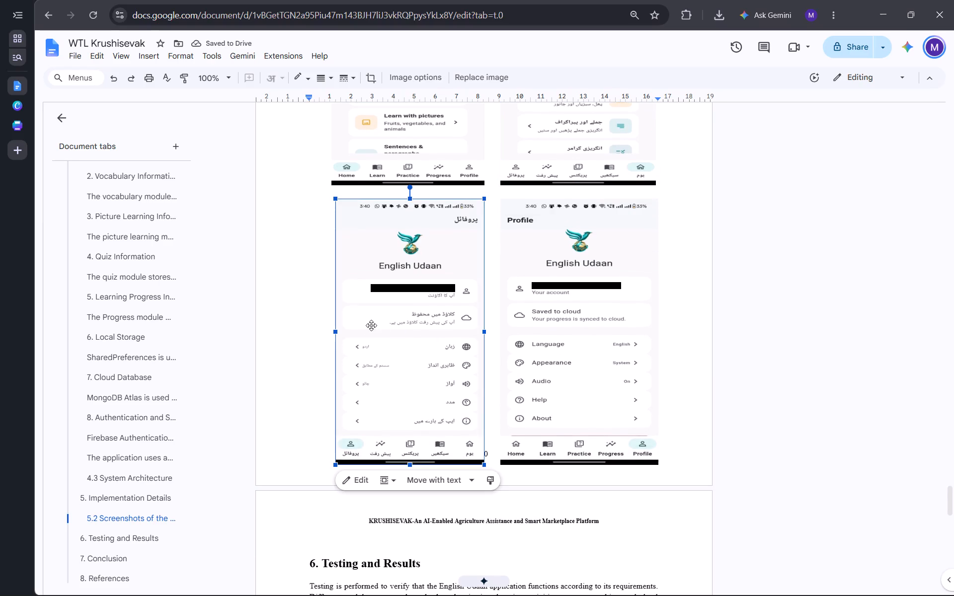
{"action": "left_click_drag", "start_coordinate": [335, 330], "coordinate": [326, 334]}
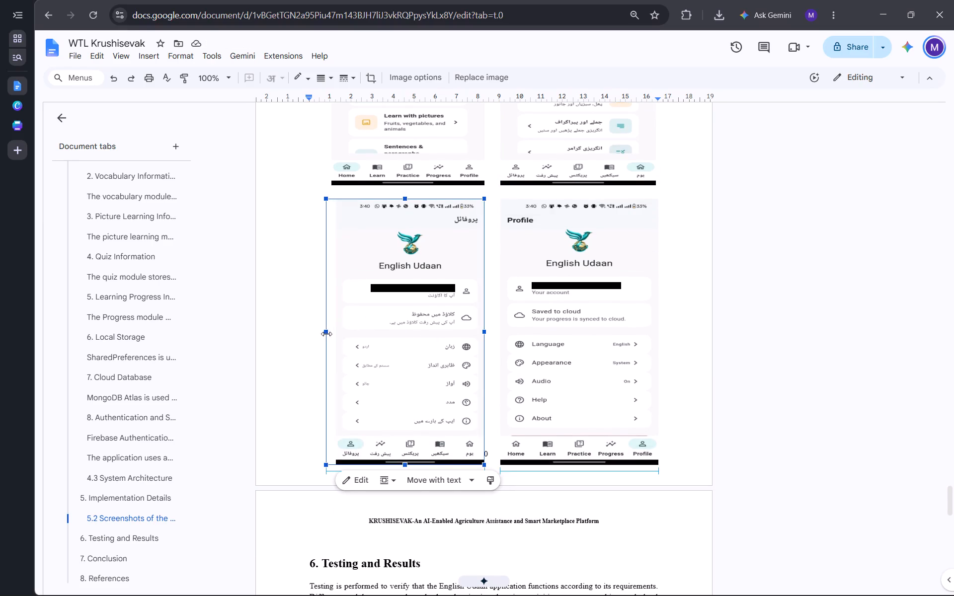
{"action": "left_click_drag", "start_coordinate": [326, 334], "coordinate": [326, 332]}
Widen the English home-screen screenshot so its left edge lines up with the Urdu profile screenshot below it.
{"action": "scroll", "coordinate": [326, 332], "scroll_direction": "up", "scroll_amount": 3}
{"action": "left_click", "coordinate": [349, 260]}
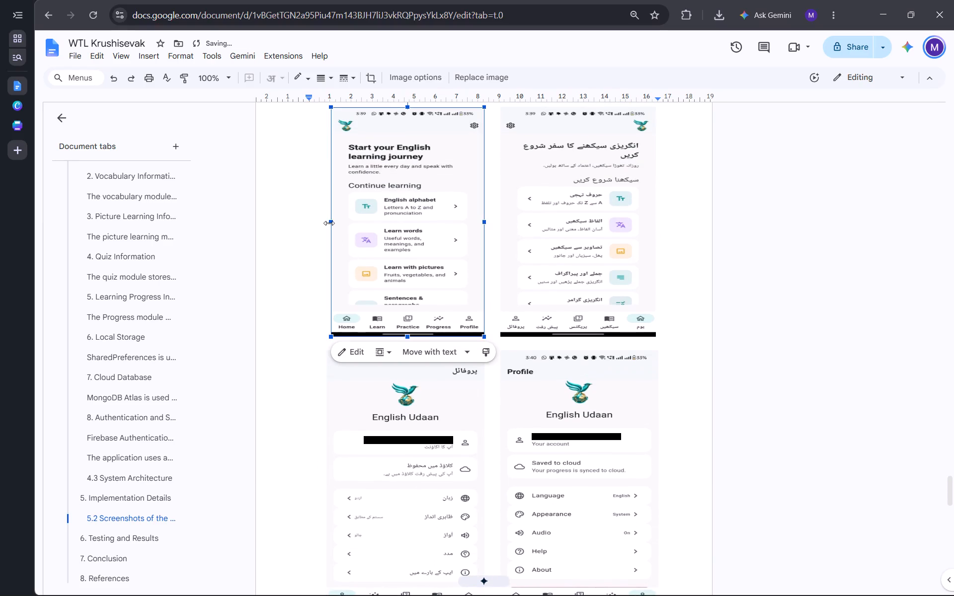
{"action": "left_click_drag", "start_coordinate": [329, 223], "coordinate": [325, 226]}
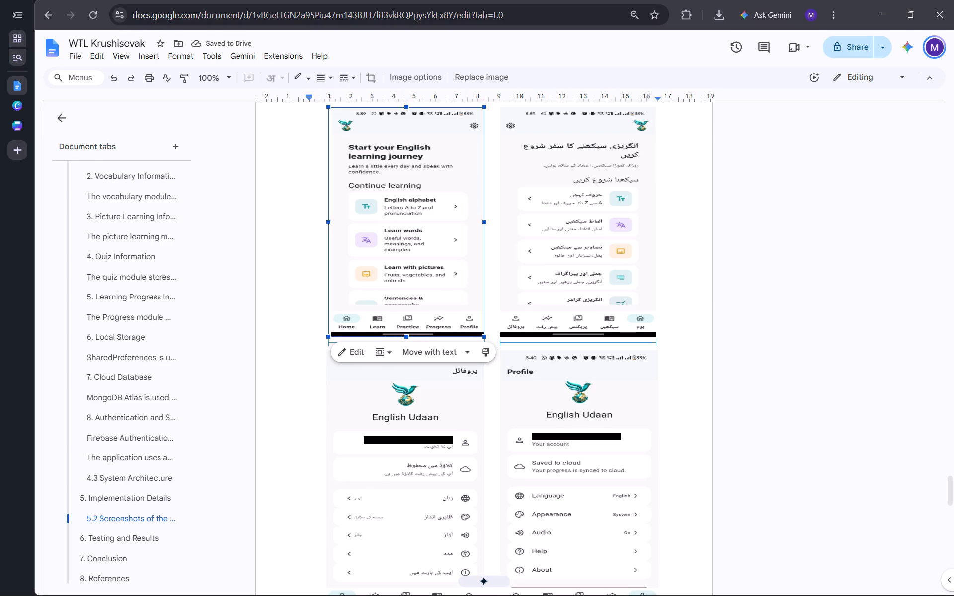
{"action": "left_click_drag", "start_coordinate": [325, 226], "coordinate": [324, 226]}
{"action": "left_click", "coordinate": [294, 382]}
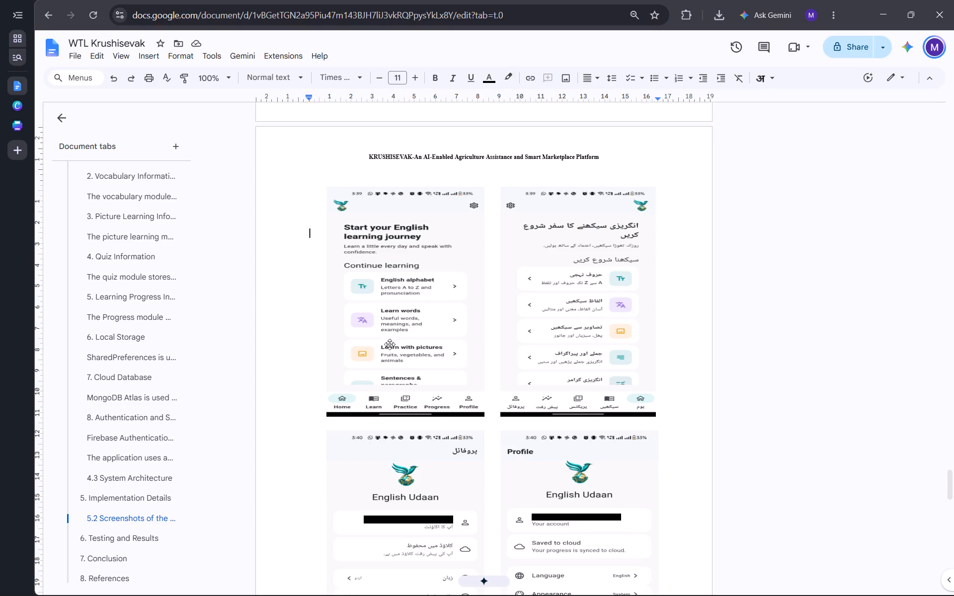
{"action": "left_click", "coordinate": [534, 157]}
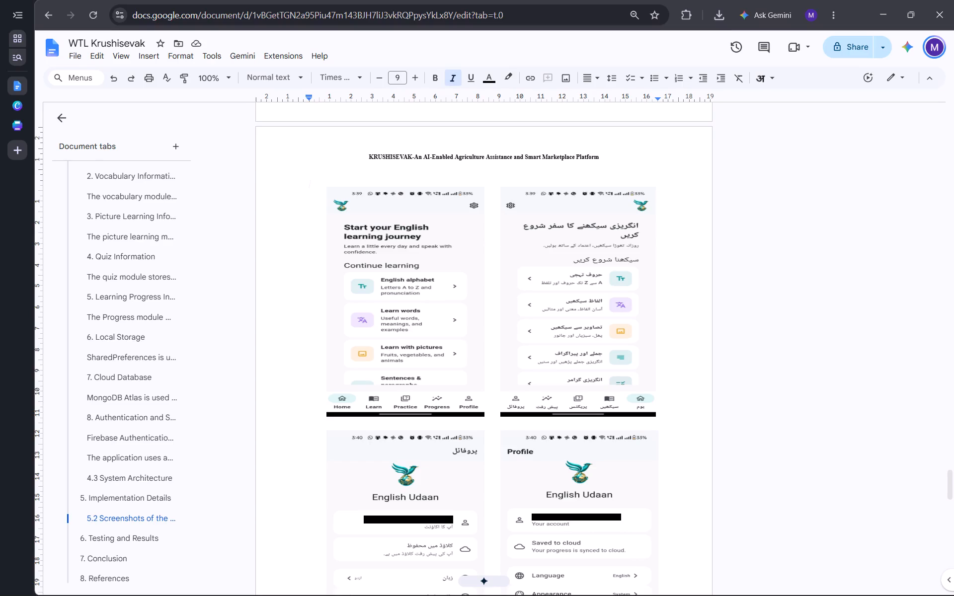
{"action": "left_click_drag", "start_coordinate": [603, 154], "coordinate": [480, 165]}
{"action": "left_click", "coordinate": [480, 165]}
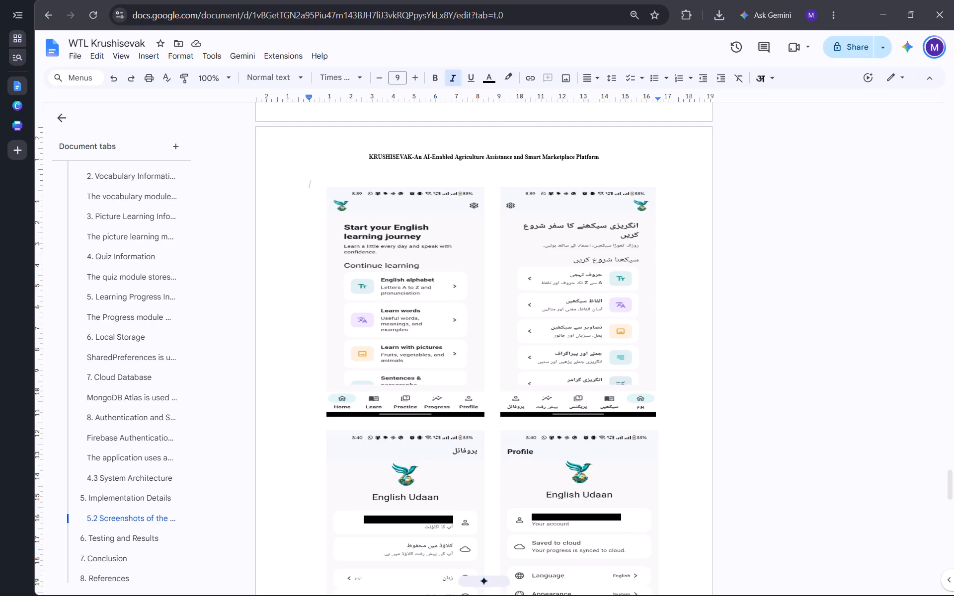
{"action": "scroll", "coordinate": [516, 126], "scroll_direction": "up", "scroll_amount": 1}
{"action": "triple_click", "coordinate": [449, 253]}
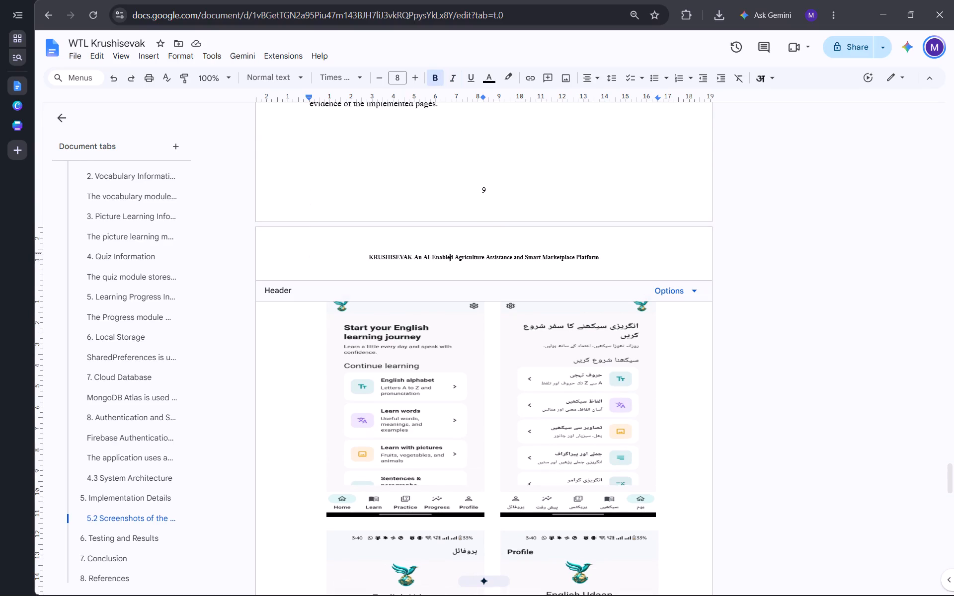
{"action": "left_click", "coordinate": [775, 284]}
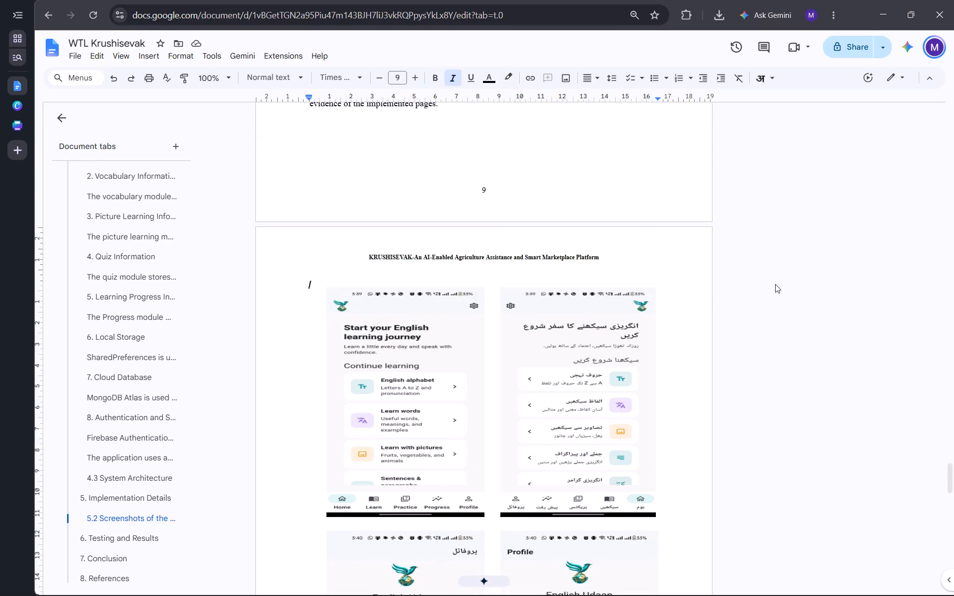
Review the Testing and Results, Conclusion and References sections and the screenshot grid, and return to the report's first pages.
{"action": "scroll", "coordinate": [775, 284], "scroll_direction": "down", "scroll_amount": 11}
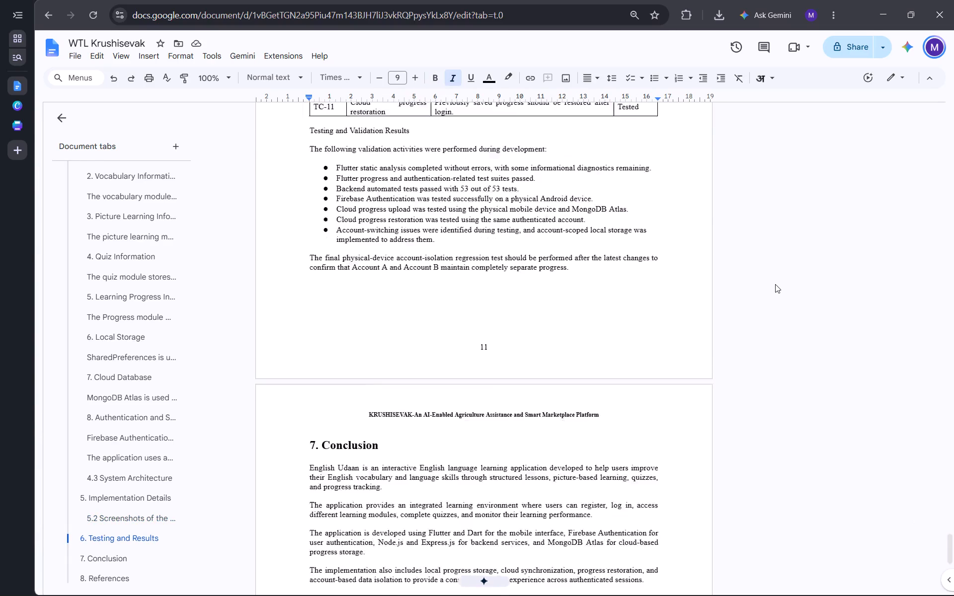
{"action": "scroll", "coordinate": [775, 284], "scroll_direction": "down", "scroll_amount": 5}
{"action": "scroll", "coordinate": [775, 284], "scroll_direction": "up", "scroll_amount": 1}
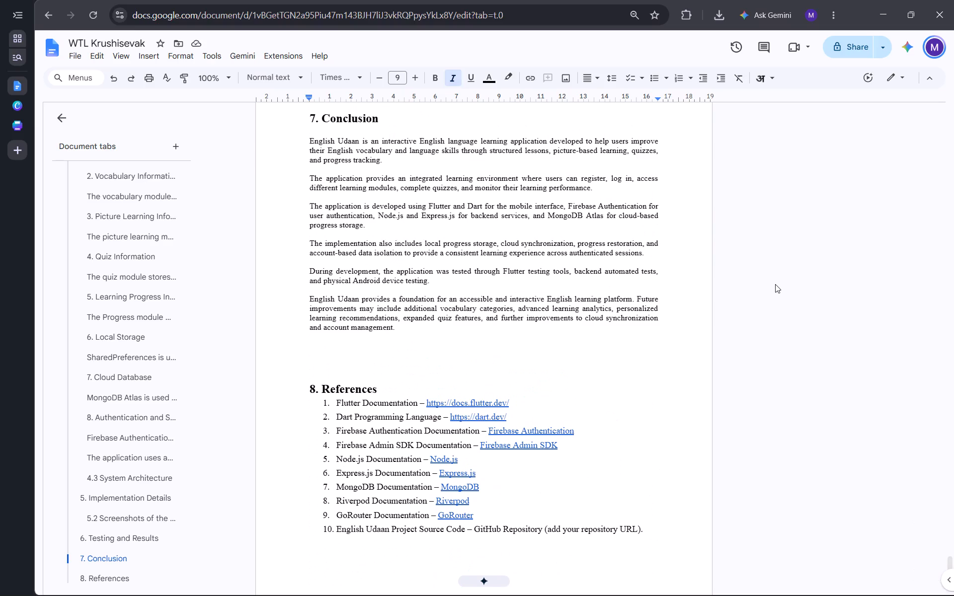
{"action": "scroll", "coordinate": [775, 284], "scroll_direction": "down", "scroll_amount": 2}
{"action": "scroll", "coordinate": [775, 284], "scroll_direction": "up", "scroll_amount": 5}
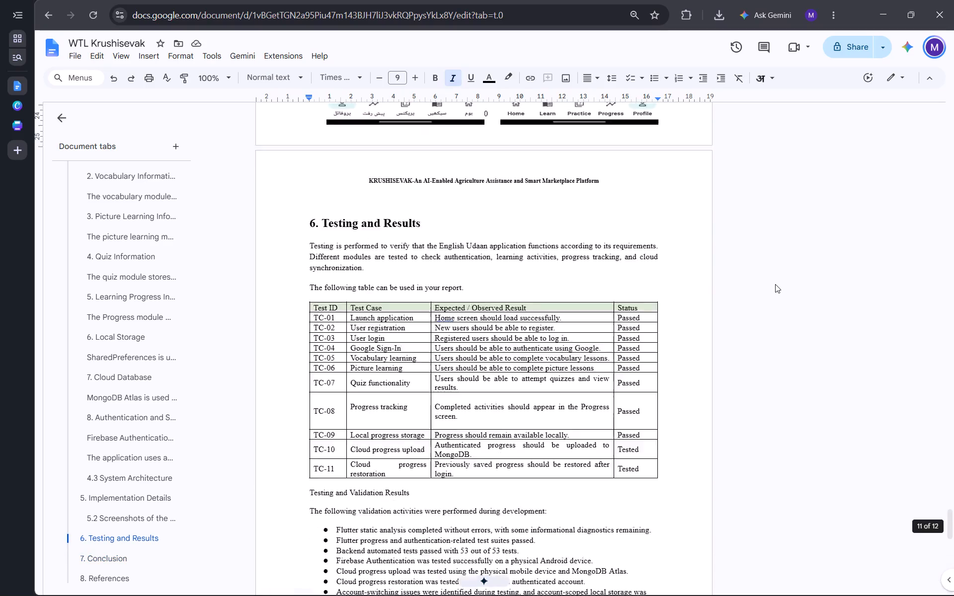
{"action": "scroll", "coordinate": [775, 284], "scroll_direction": "up", "scroll_amount": 16}
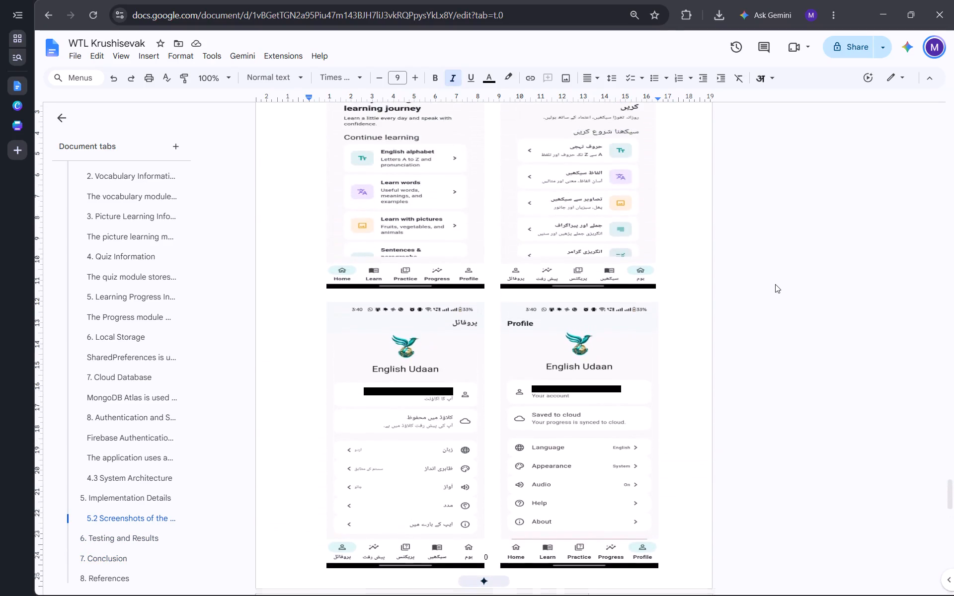
{"action": "scroll", "coordinate": [775, 284], "scroll_direction": "up", "scroll_amount": 8}
{"action": "scroll", "coordinate": [775, 284], "scroll_direction": "up", "scroll_amount": 13}
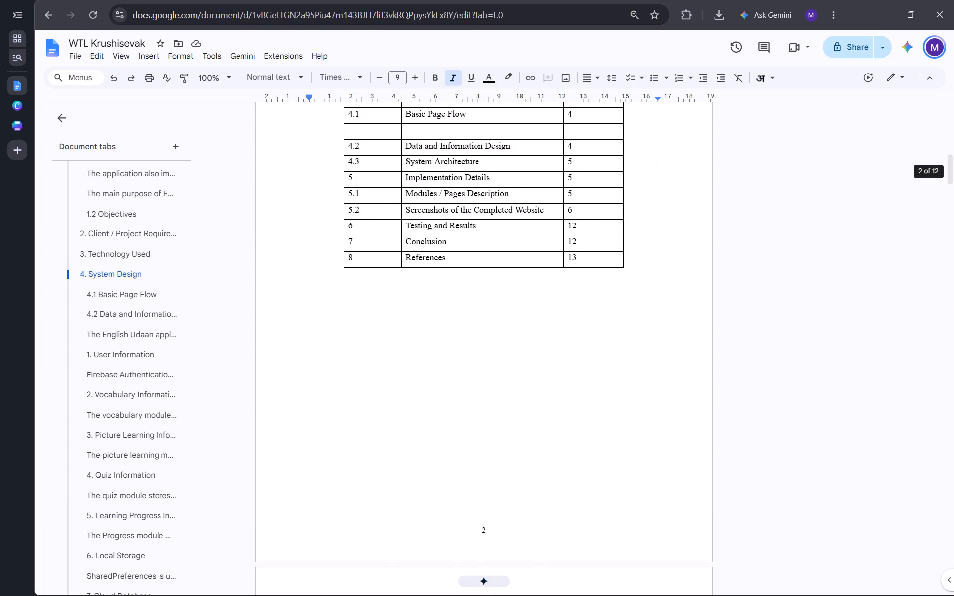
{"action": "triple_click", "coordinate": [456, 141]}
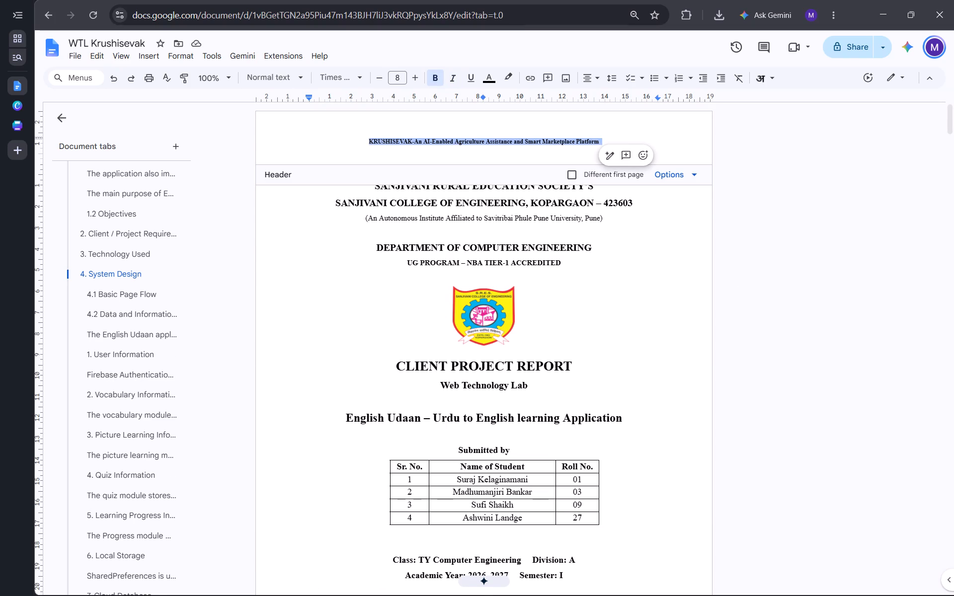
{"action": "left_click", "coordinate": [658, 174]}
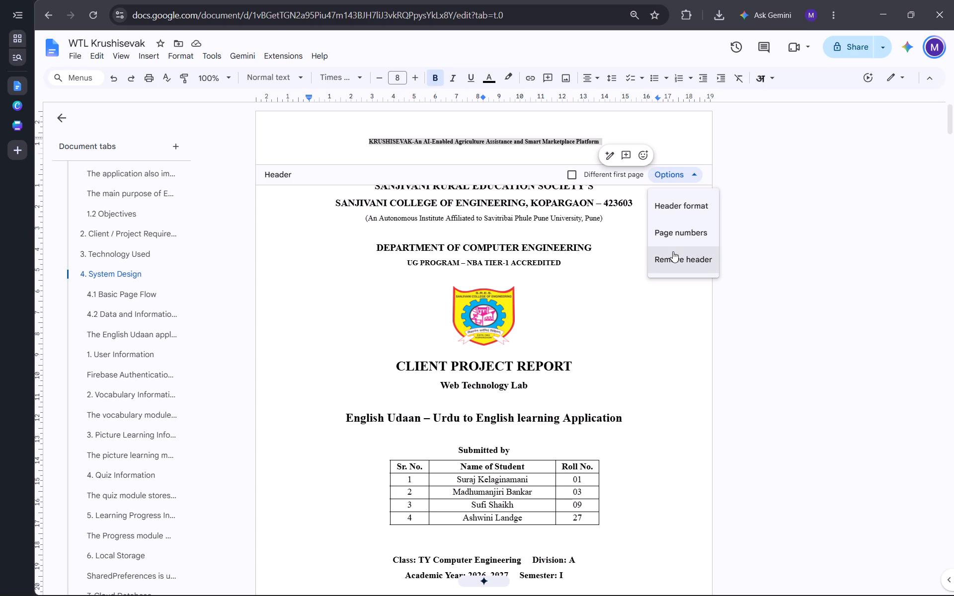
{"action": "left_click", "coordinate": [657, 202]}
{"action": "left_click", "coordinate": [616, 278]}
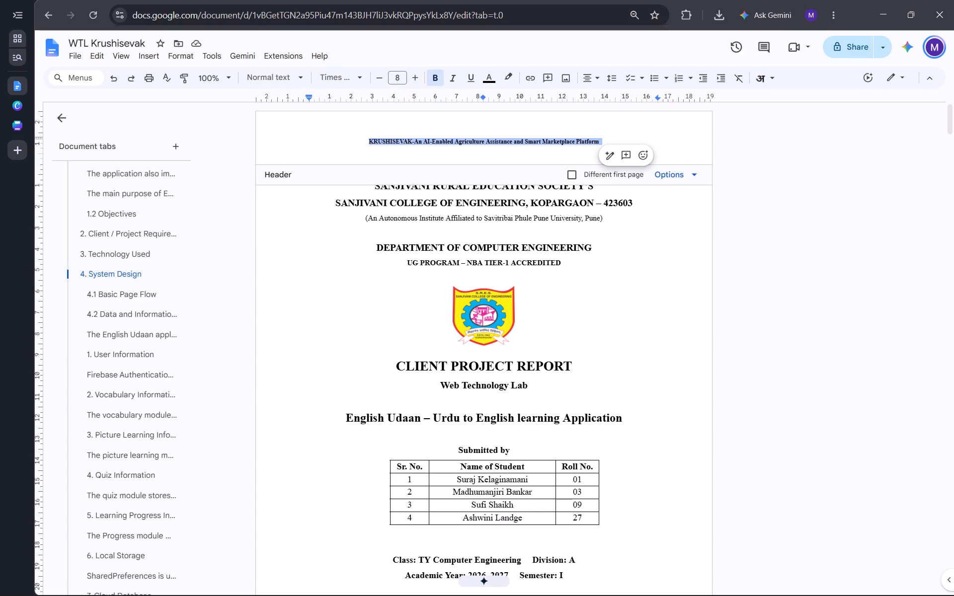
Replace the page header text with the cover page title "English Udaan – Urdu to English learning Application".
{"action": "left_click", "coordinate": [342, 415]}
{"action": "left_click_drag", "start_coordinate": [342, 415], "coordinate": [600, 414]}
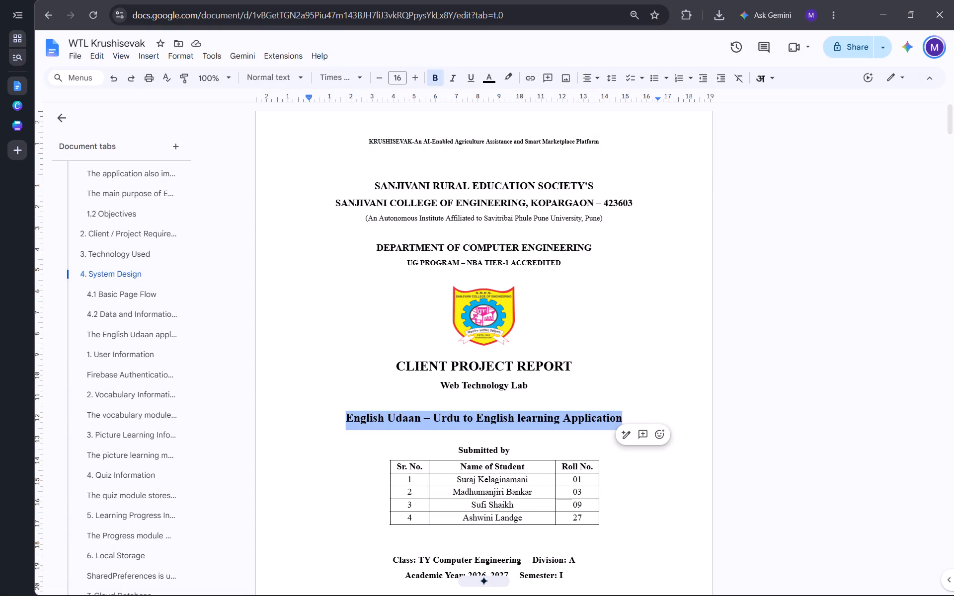
{"action": "key", "text": "ctrl+c"}
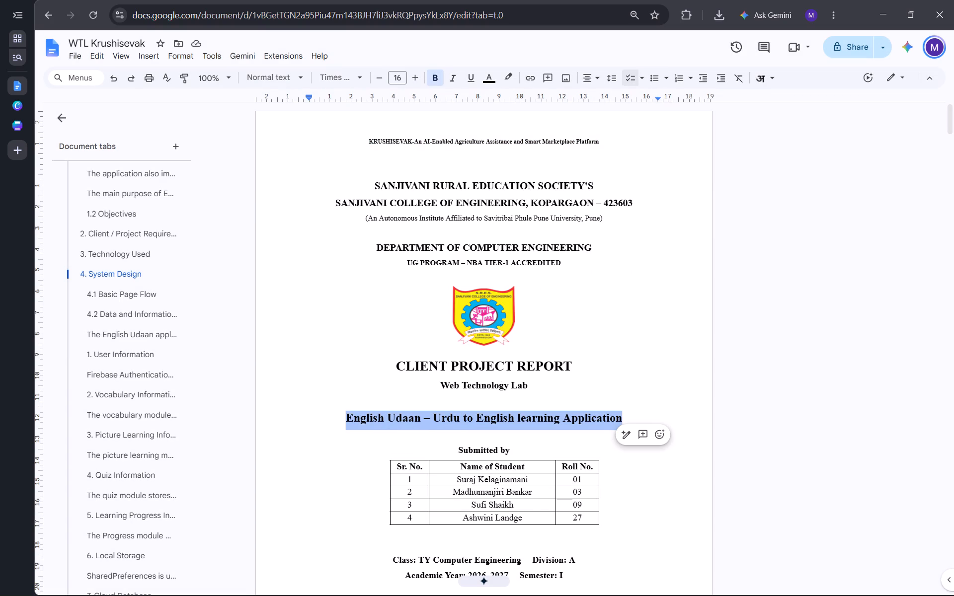
{"action": "left_click", "coordinate": [588, 136]}
{"action": "triple_click", "coordinate": [595, 140]}
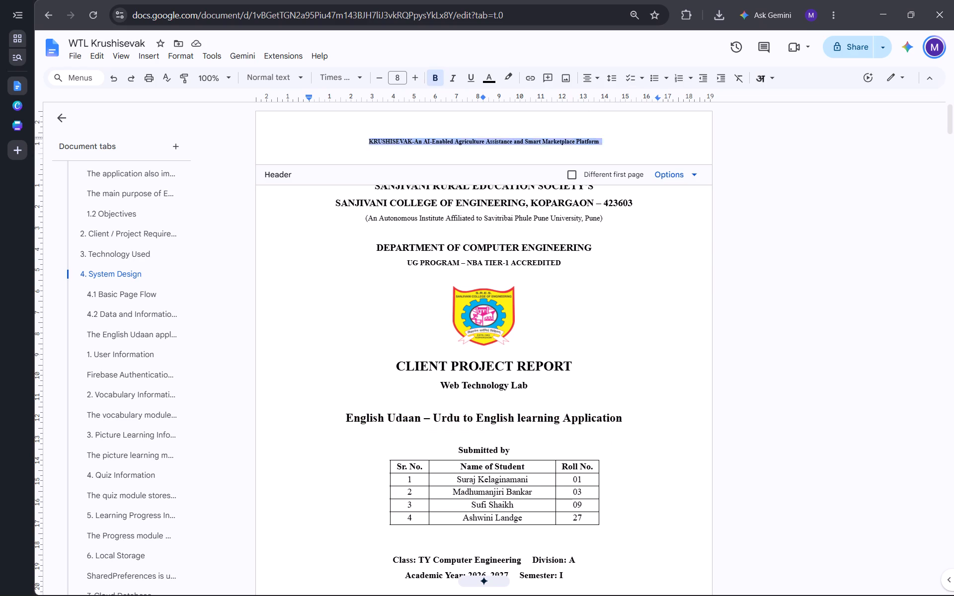
{"action": "left_click", "coordinate": [595, 140]}
{"action": "triple_click", "coordinate": [595, 140]}
{"action": "left_click", "coordinate": [595, 140]}
{"action": "triple_click", "coordinate": [595, 140]}
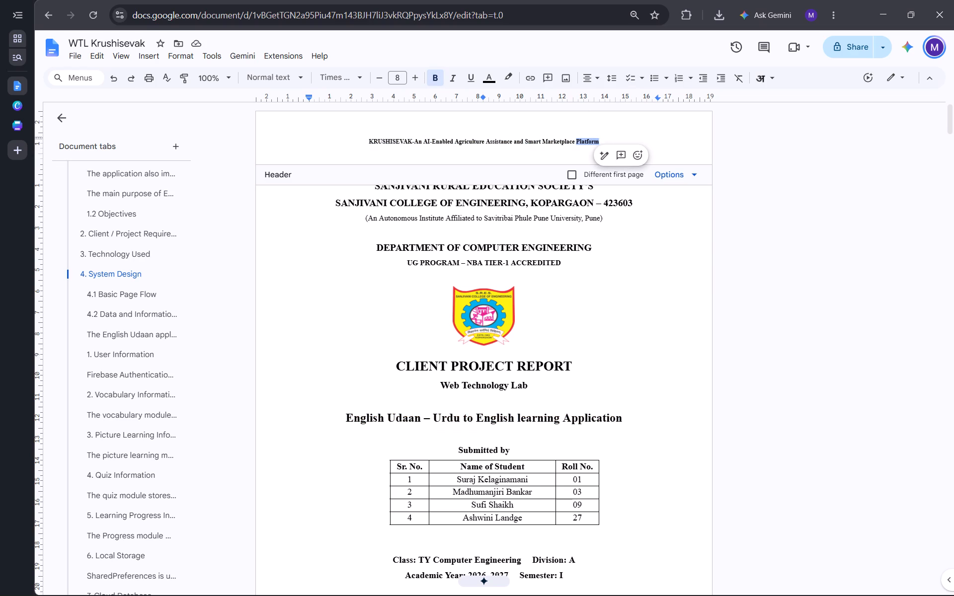
{"action": "key", "text": "ctrl+v"}
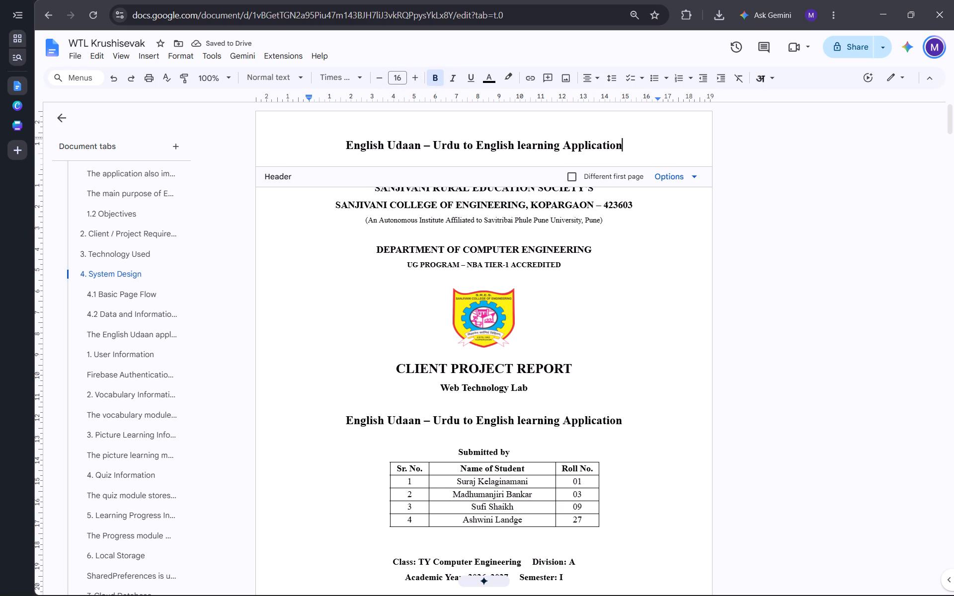
Reduce the new header text's font size to 7.
{"action": "left_click_drag", "start_coordinate": [346, 140], "coordinate": [629, 135]}
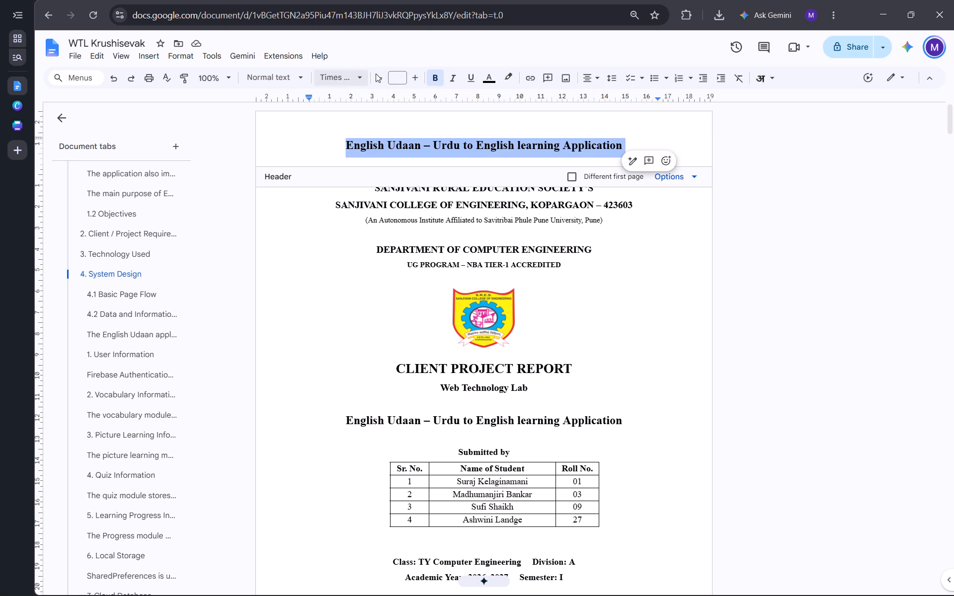
{"action": "triple_click", "coordinate": [379, 73]}
{"action": "double_click", "coordinate": [379, 73]}
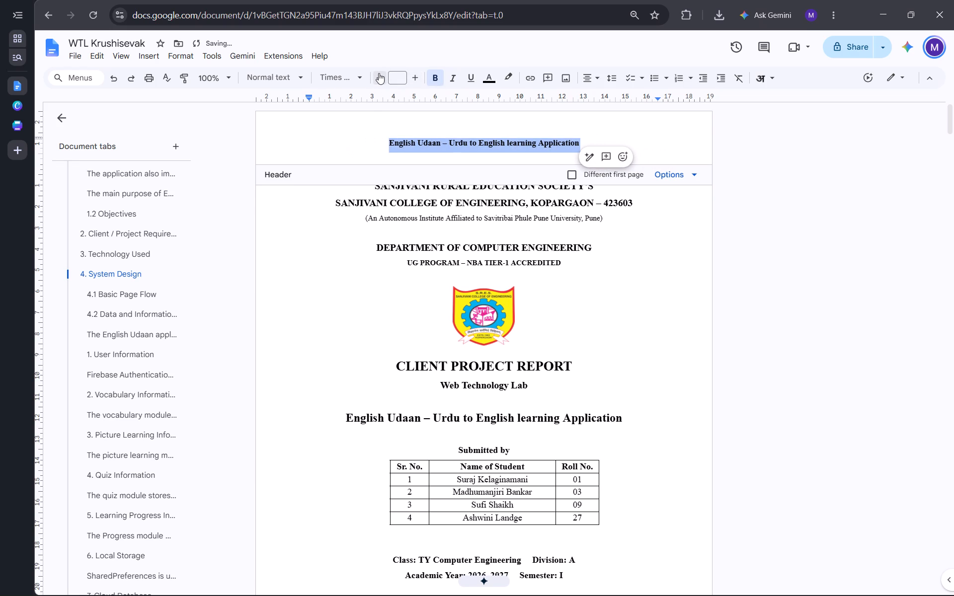
{"action": "triple_click", "coordinate": [379, 73]}
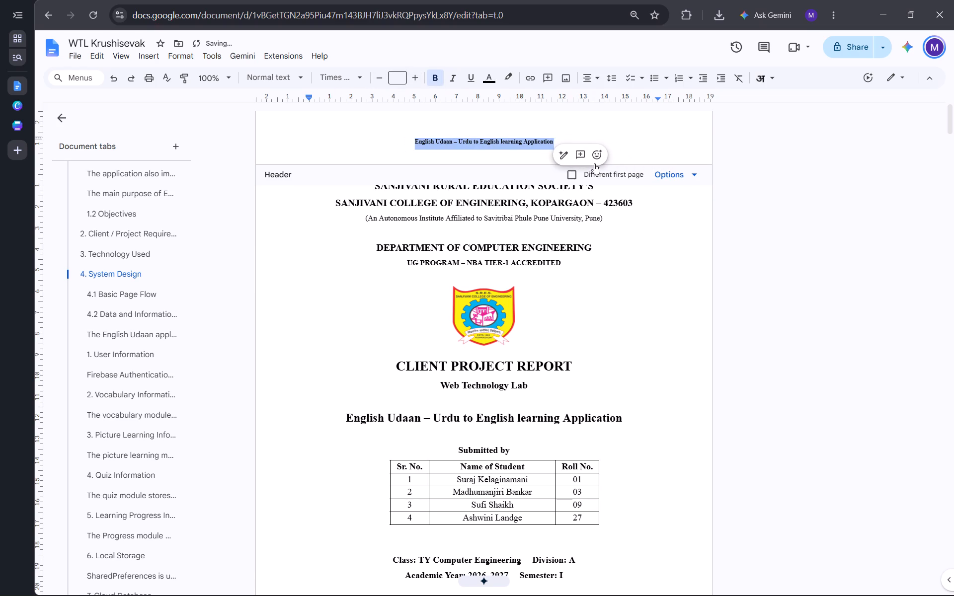
{"action": "left_click", "coordinate": [381, 80]}
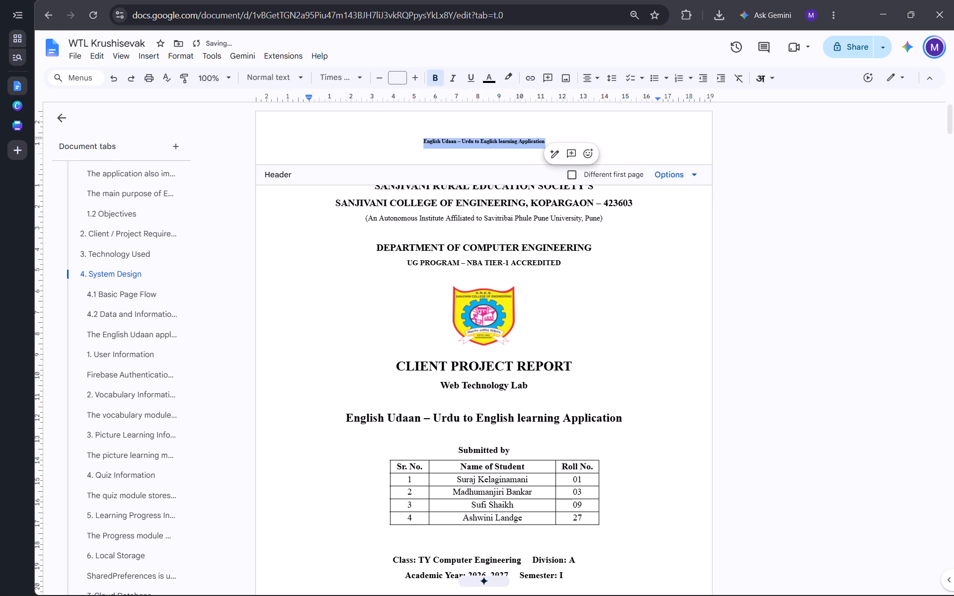
Check how the new header sits on the cover page and over the contents table on page 2.
{"action": "scroll", "coordinate": [691, 269], "scroll_direction": "down", "scroll_amount": 2}
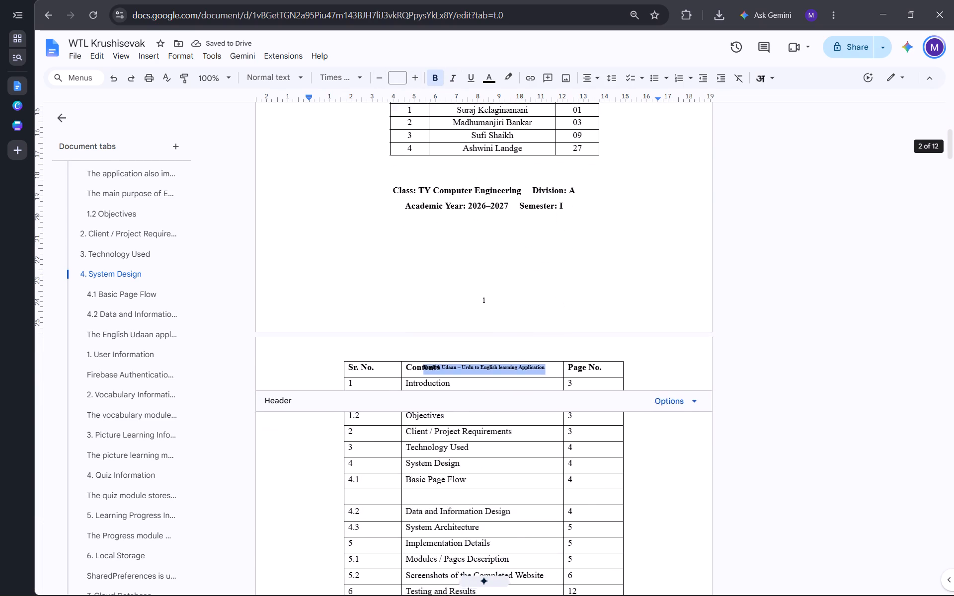
{"action": "scroll", "coordinate": [691, 269], "scroll_direction": "down", "scroll_amount": 1}
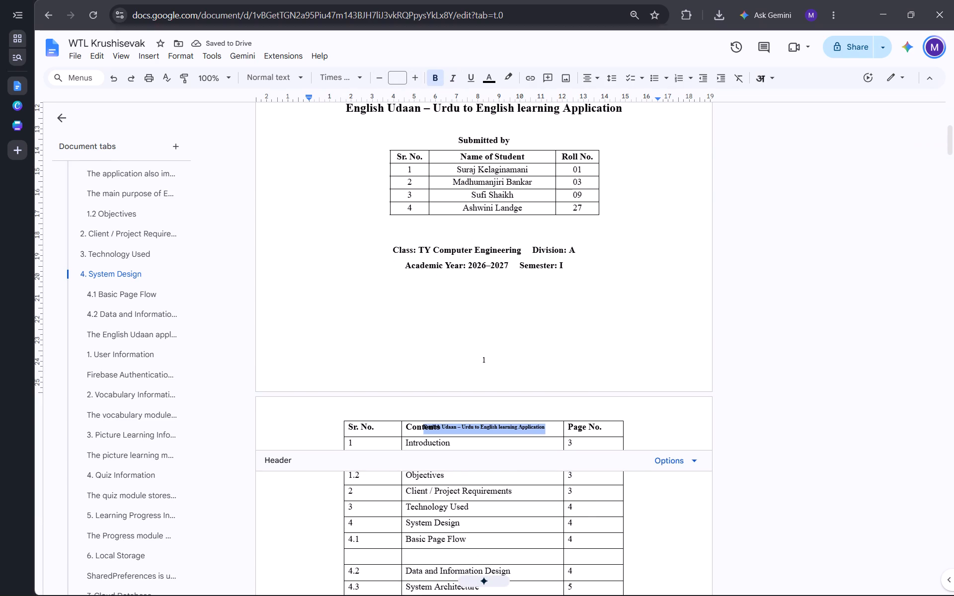
{"action": "left_click", "coordinate": [661, 342]}
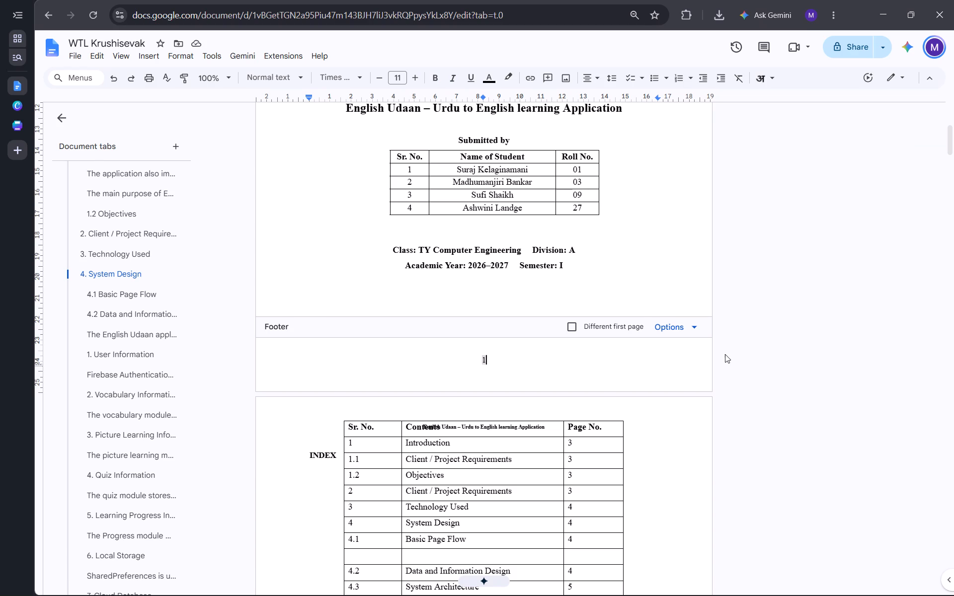
{"action": "left_click", "coordinate": [593, 415]}
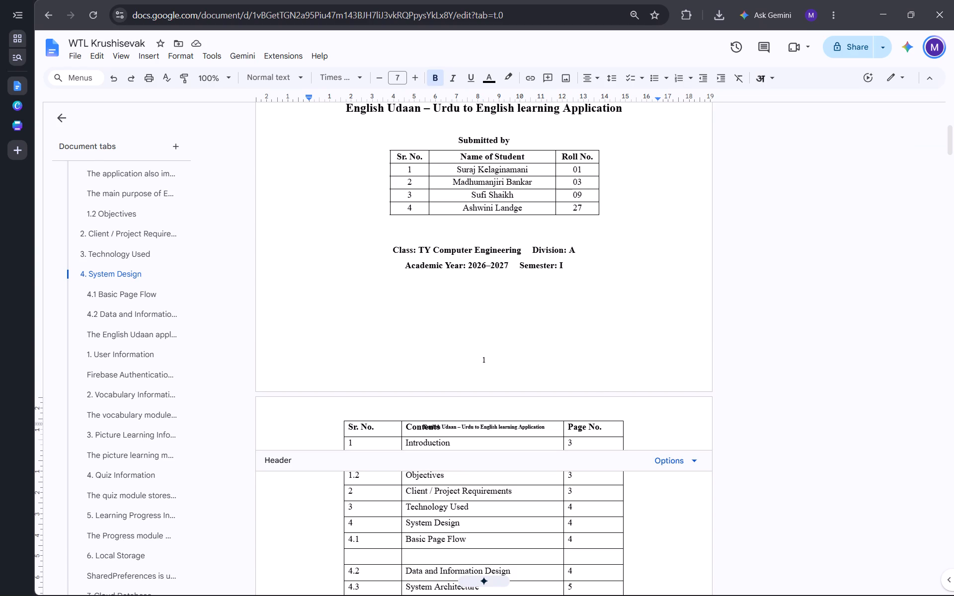
{"action": "left_click", "coordinate": [714, 382]}
{"action": "scroll", "coordinate": [714, 382], "scroll_direction": "up", "scroll_amount": 5}
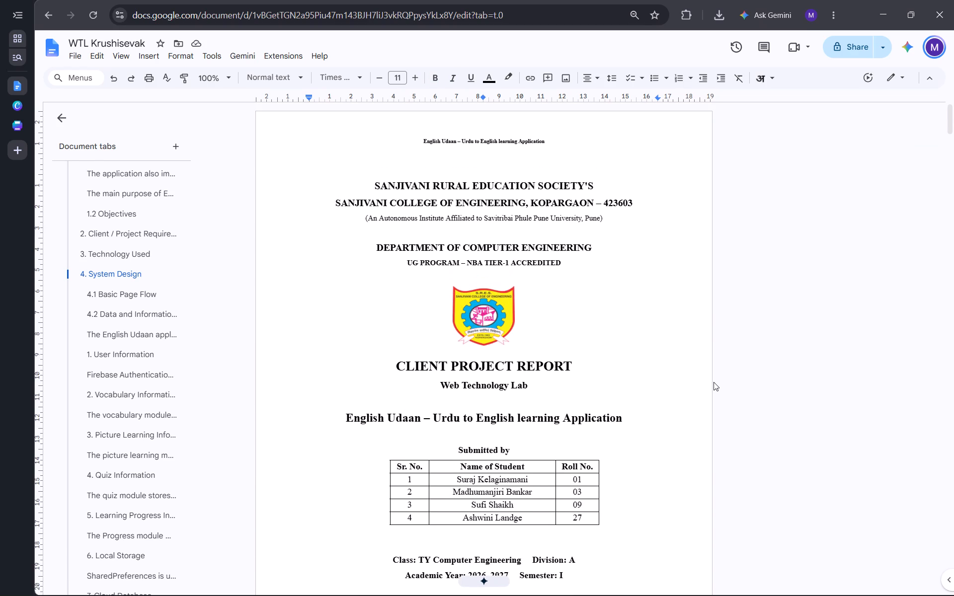
{"action": "scroll", "coordinate": [714, 382], "scroll_direction": "down", "scroll_amount": 3}
{"action": "left_click", "coordinate": [714, 382]}
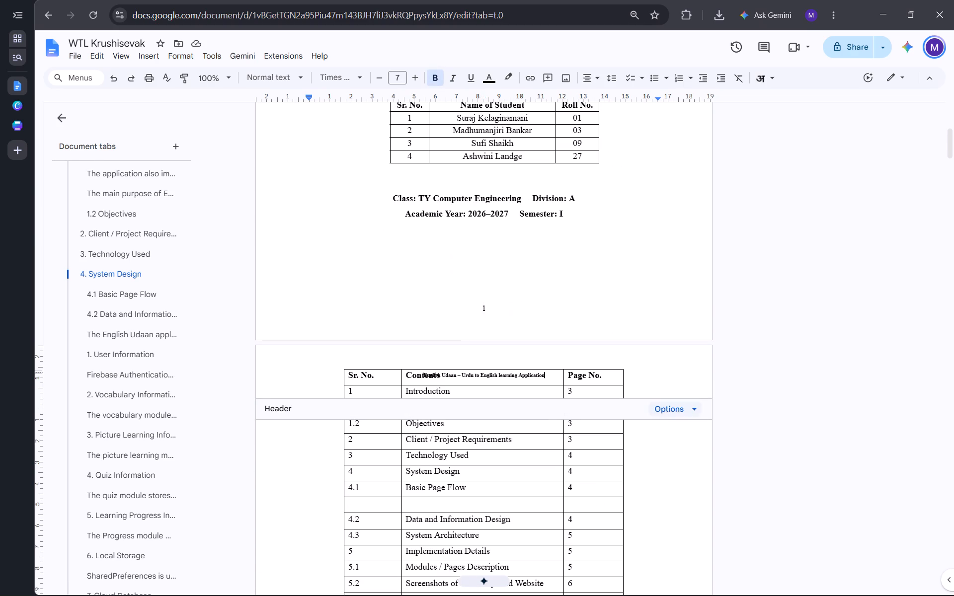
{"action": "left_click", "coordinate": [688, 448]}
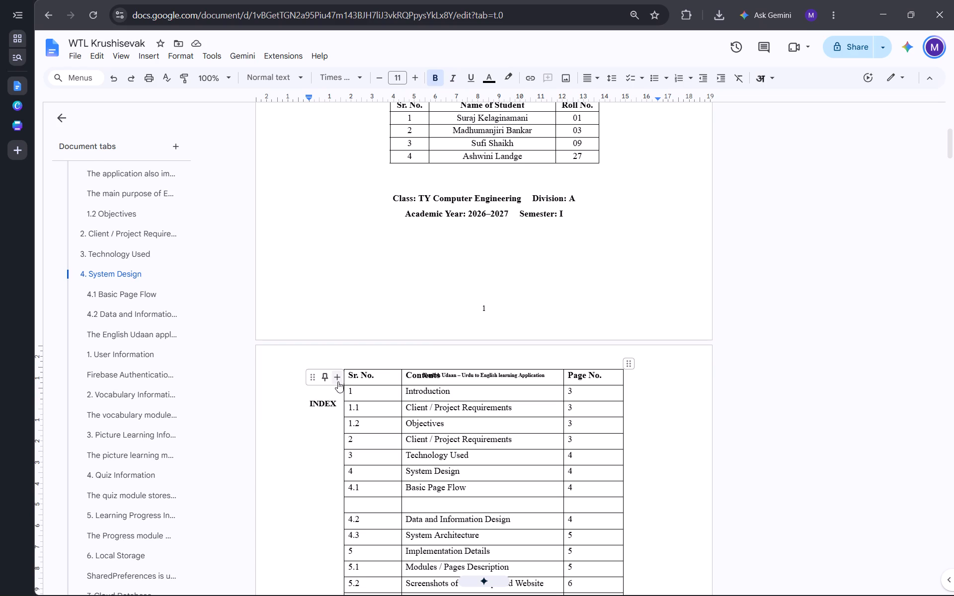
Insert three blank lines before the INDEX heading on page 2.
{"action": "left_click", "coordinate": [396, 382]}
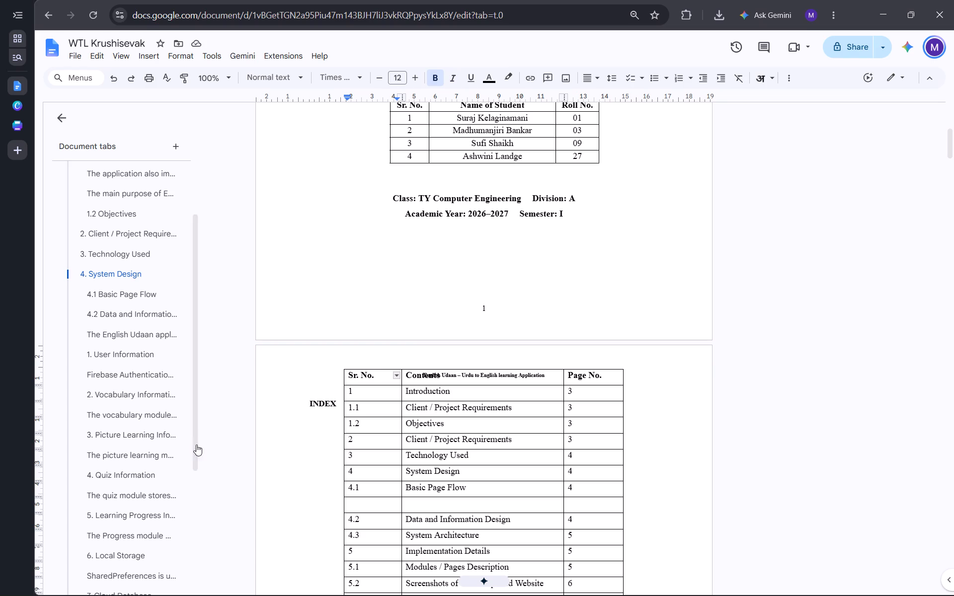
{"action": "left_click", "coordinate": [310, 400]}
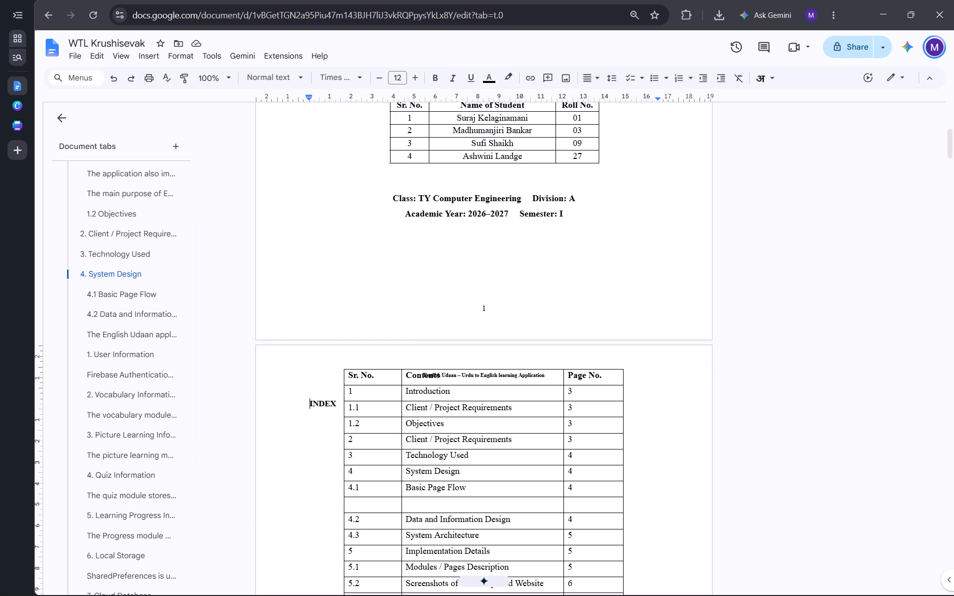
{"action": "key", "text": "Return"}
{"action": "key", "text": "Return"}
{"action": "key", "text": "Return"}
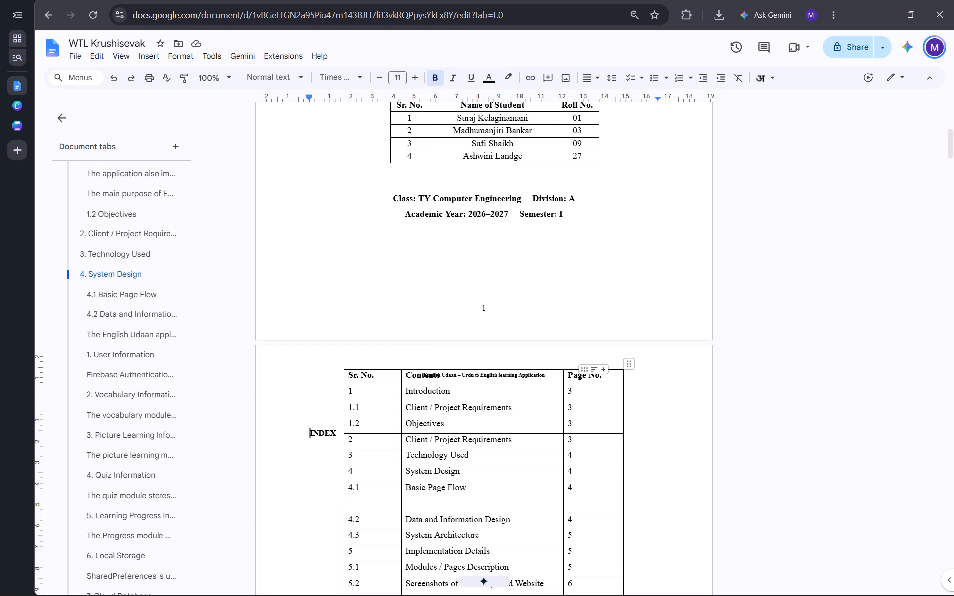
Move the contents table on page 2 down so it sits clear of the page header.
{"action": "key", "text": "ctrl+minus"}
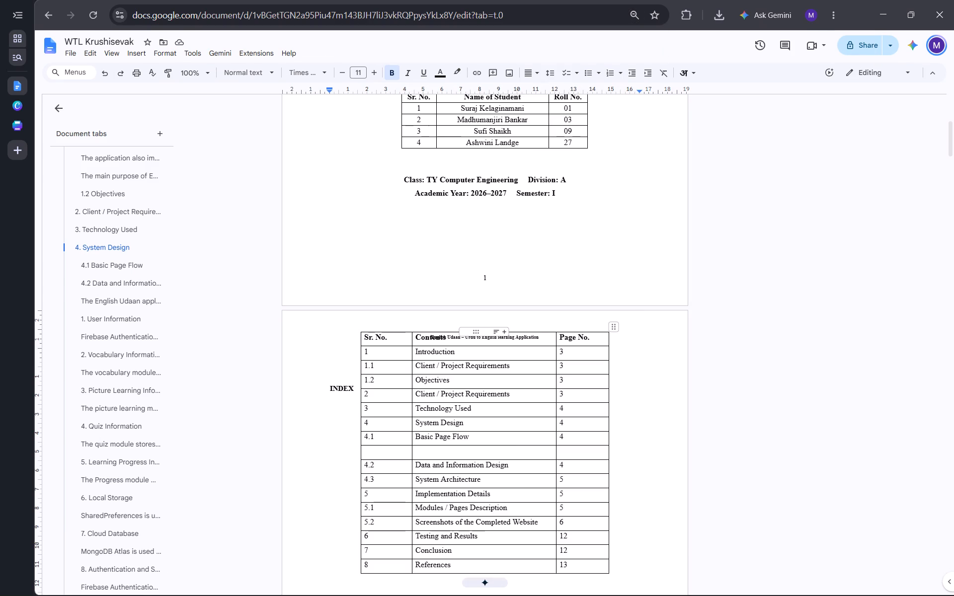
{"action": "left_click_drag", "start_coordinate": [616, 327], "coordinate": [619, 333]}
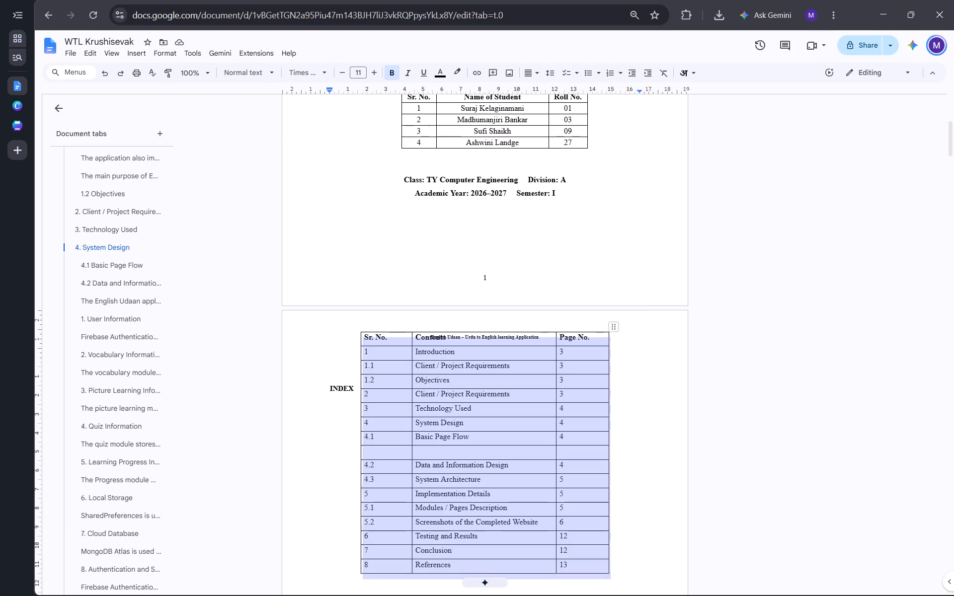
{"action": "left_click_drag", "start_coordinate": [619, 333], "coordinate": [620, 357]}
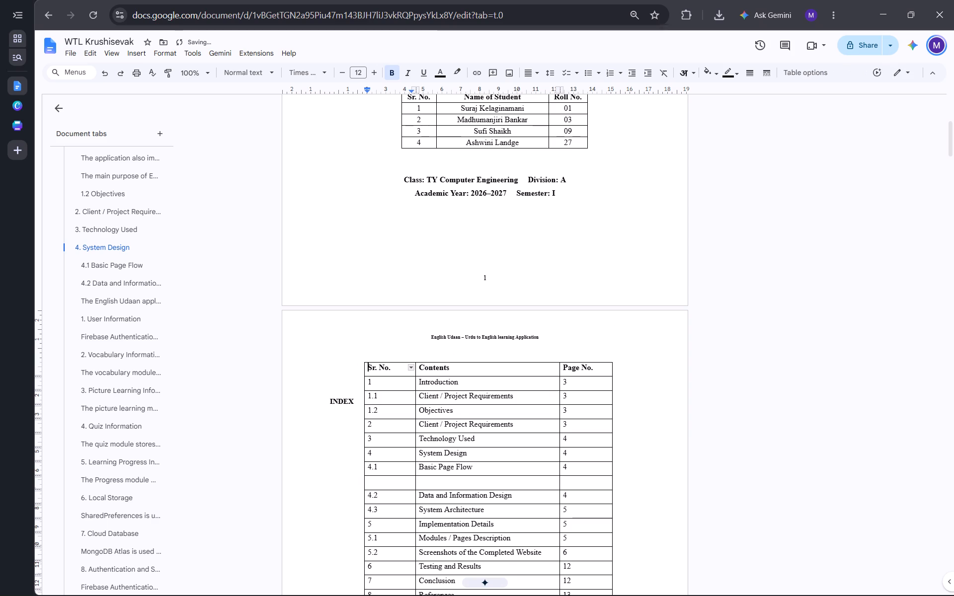
Cut the INDEX heading from beside the contents table and paste it on page 2's first line, below the page header.
{"action": "double_click", "coordinate": [338, 402]}
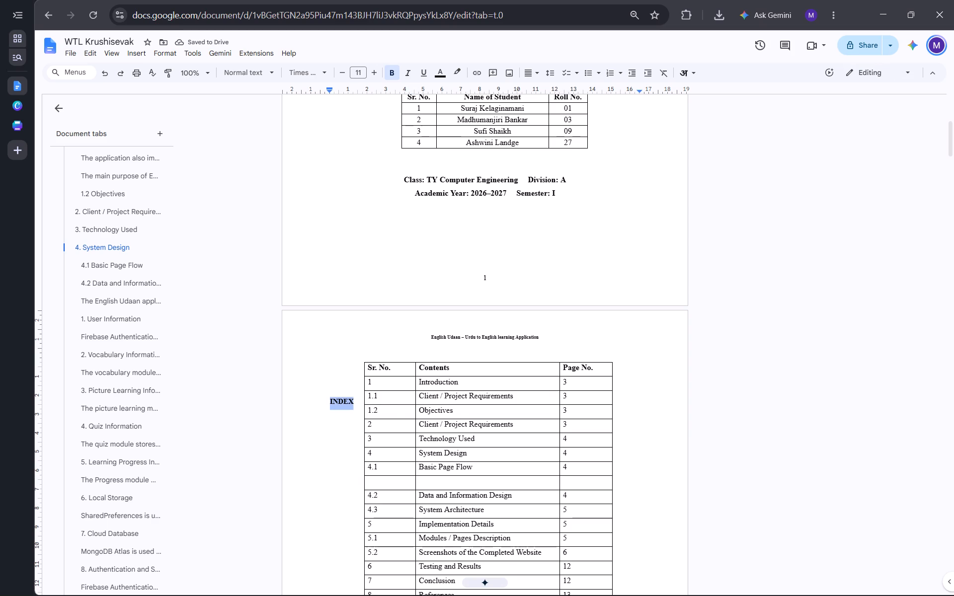
{"action": "key", "text": "ctrl+x"}
{"action": "left_click", "coordinate": [484, 349]}
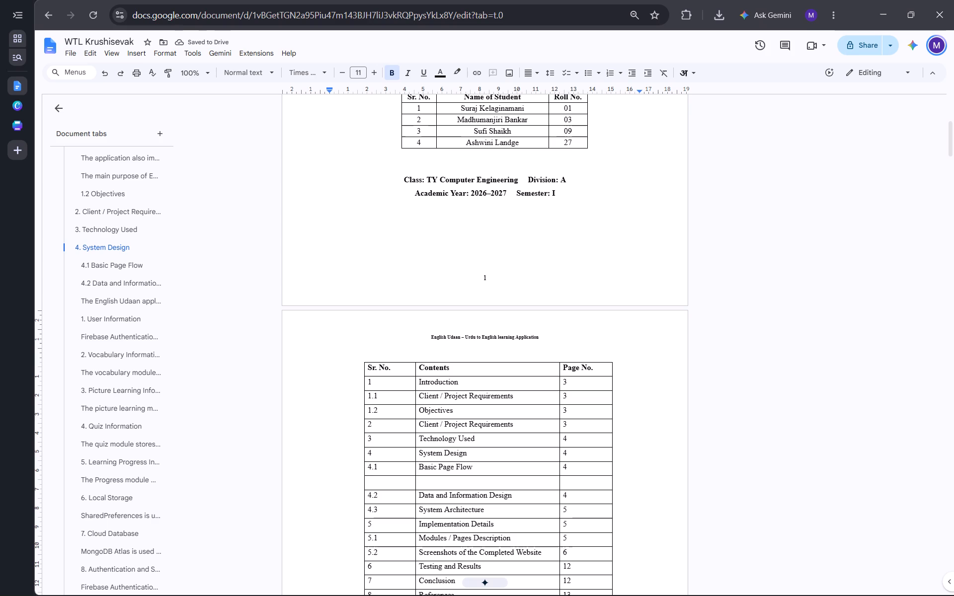
{"action": "key", "text": "Down"}
{"action": "key", "text": "Up"}
{"action": "key", "text": "Up"}
{"action": "key", "text": "Up"}
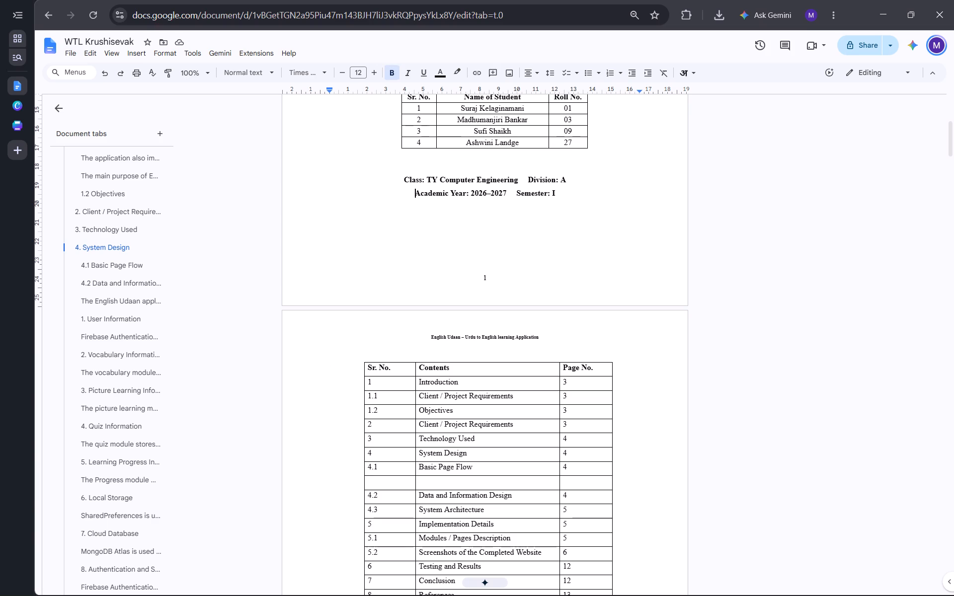
{"action": "key", "text": "Down"}
{"action": "key", "text": "Down"}
{"action": "key", "text": "Down"}
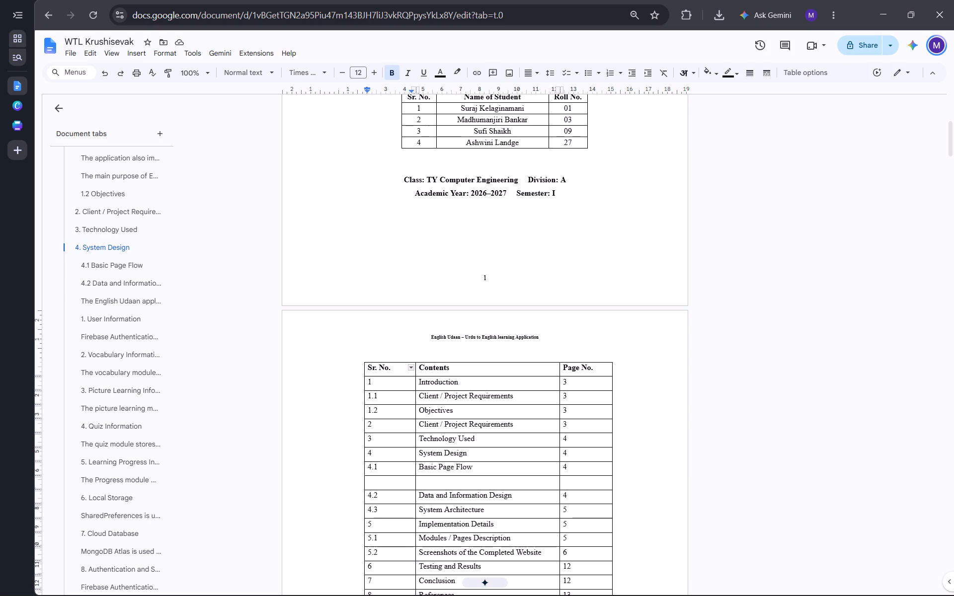
{"action": "key", "text": "Up"}
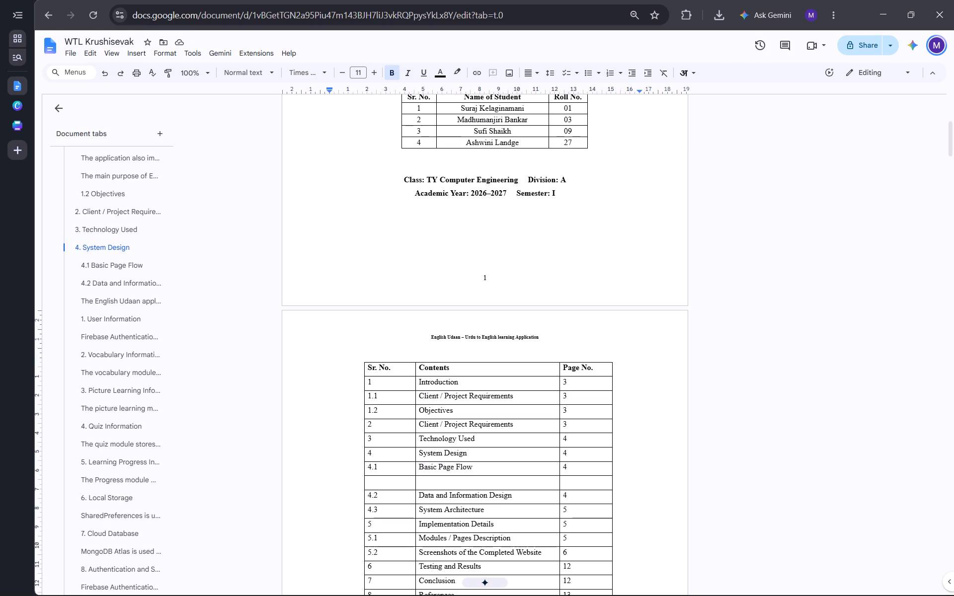
{"action": "key", "text": "ctrl+space"}
{"action": "key", "text": "ctrl+v"}
Delete the break just before the INDEX heading and insert four blank lines there so it starts page 2.
{"action": "key", "text": "Left"}
{"action": "key", "text": "Left"}
{"action": "key", "text": "Left"}
{"action": "key", "text": "Left"}
{"action": "key", "text": "Left"}
{"action": "key", "text": "BackSpace"}
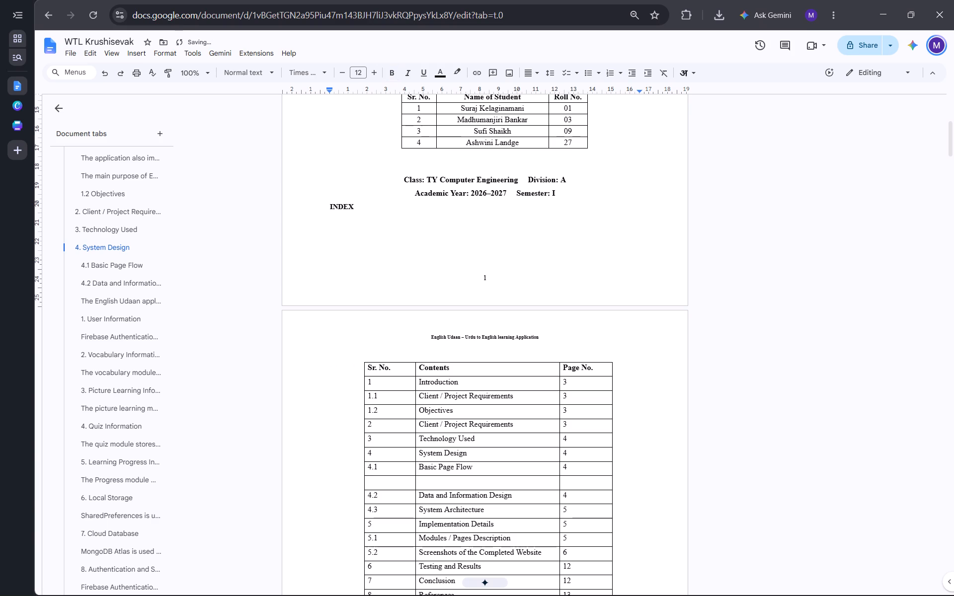
{"action": "key", "text": "Return"}
{"action": "key", "text": "Return"}
{"action": "key", "text": "Return"}
{"action": "key", "text": "Return"}
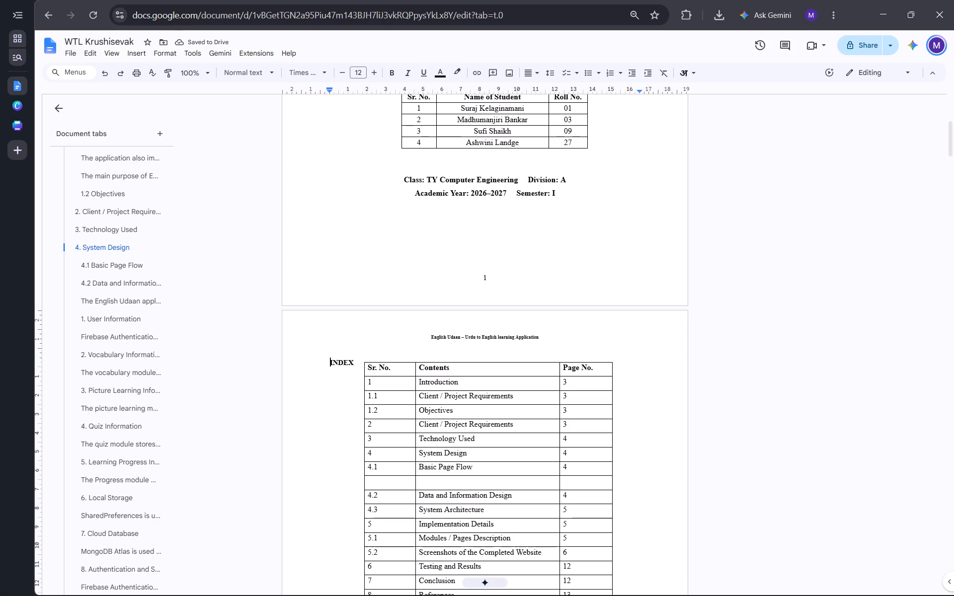
Move the contents table down so it sits below the INDEX heading instead of beside it.
{"action": "left_click_drag", "start_coordinate": [620, 359], "coordinate": [622, 384]}
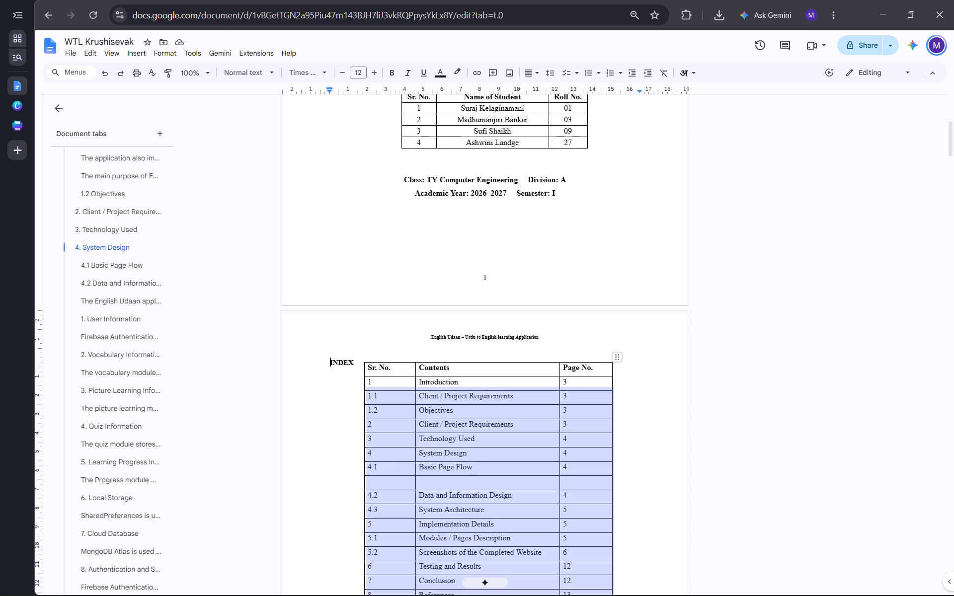
{"action": "left_click_drag", "start_coordinate": [622, 384], "coordinate": [621, 388]}
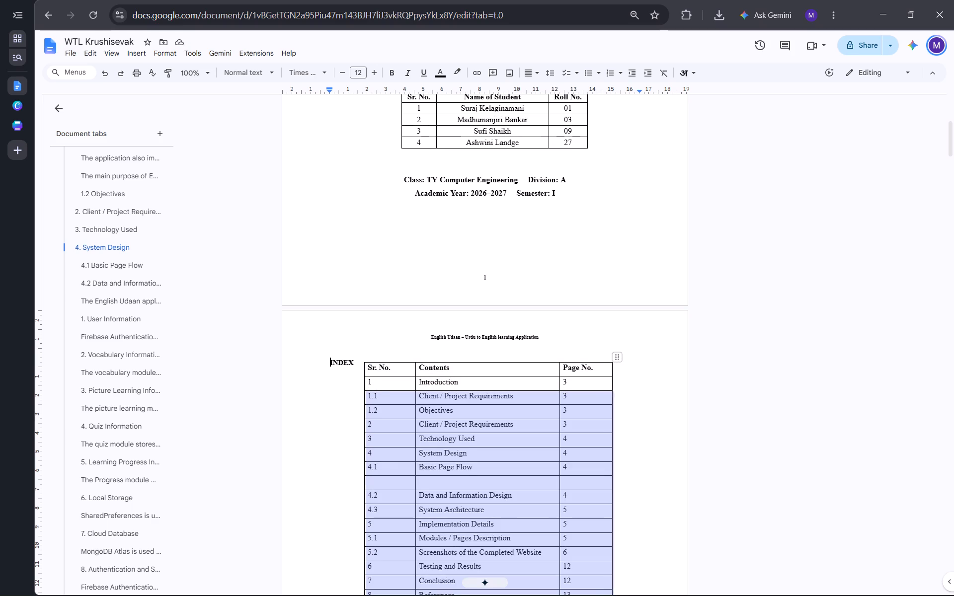
{"action": "left_click_drag", "start_coordinate": [621, 388], "coordinate": [618, 388]}
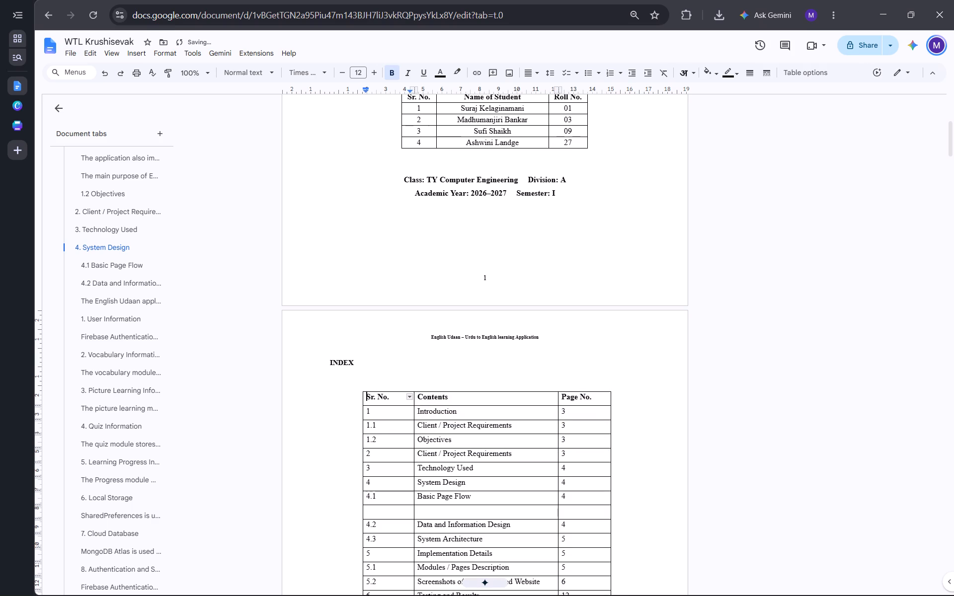
Centre-align the INDEX heading above the contents table.
{"action": "double_click", "coordinate": [348, 362]}
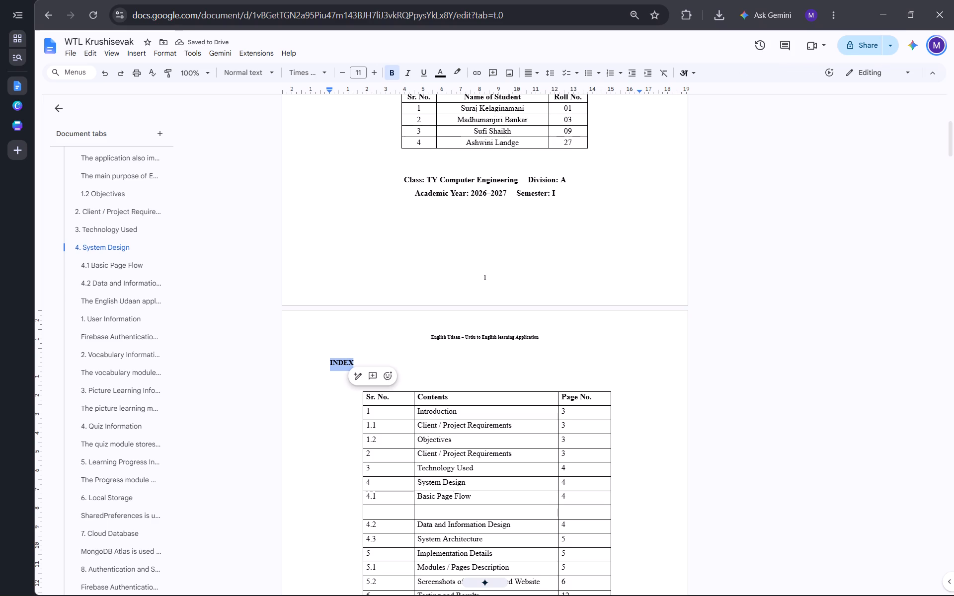
{"action": "left_click", "coordinate": [529, 67]}
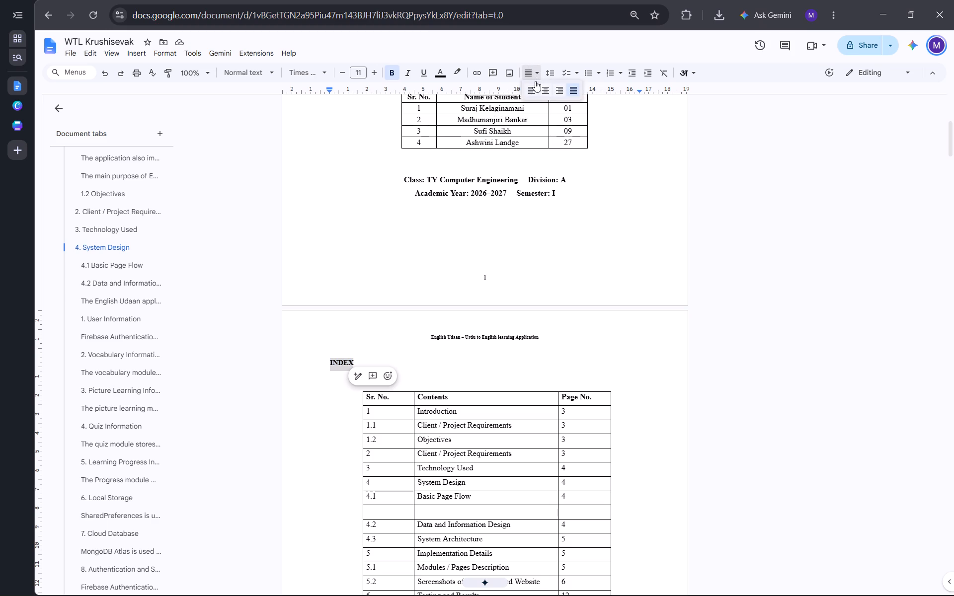
{"action": "left_click", "coordinate": [542, 88]}
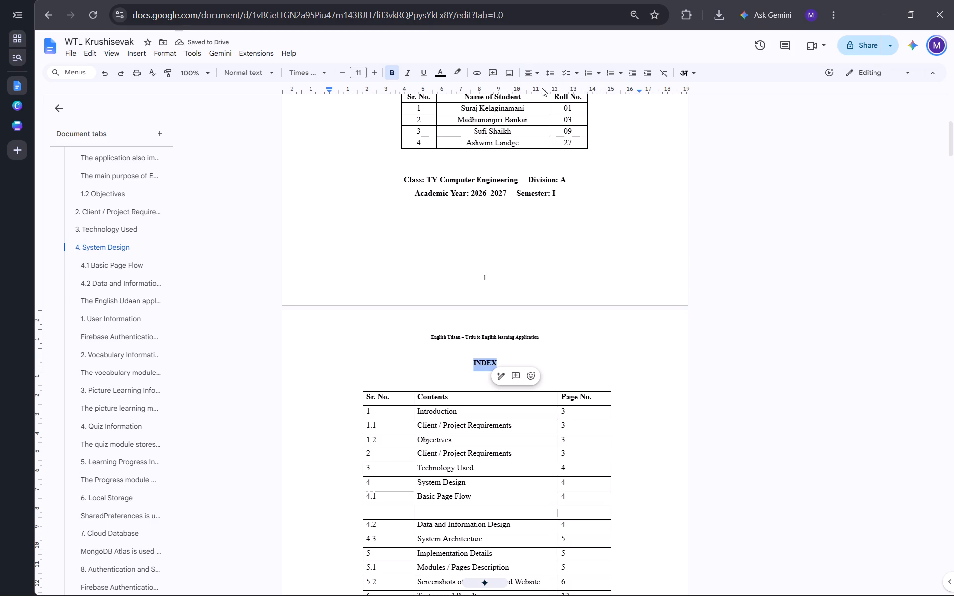
{"action": "left_click", "coordinate": [542, 88]}
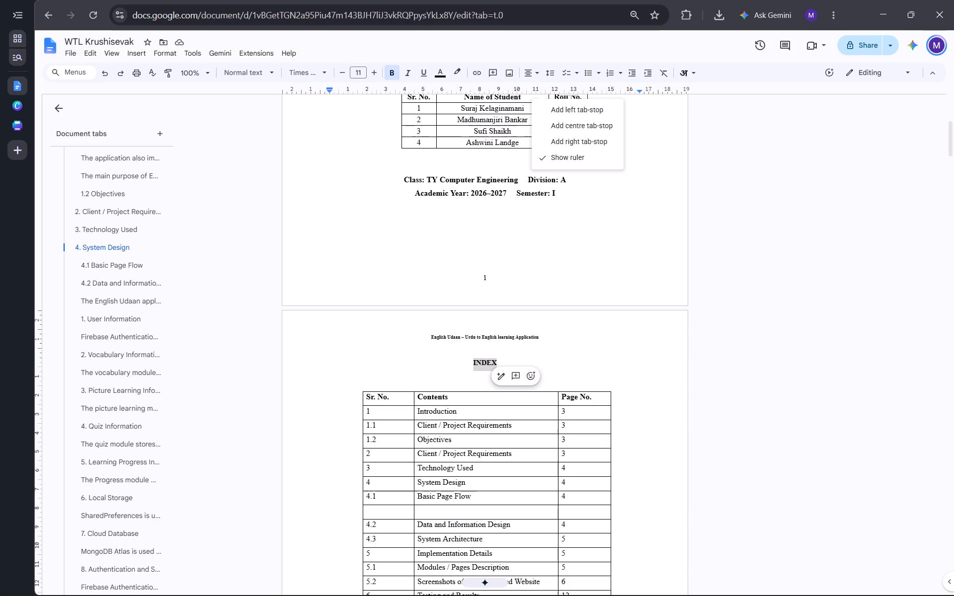
{"action": "scroll", "coordinate": [550, 337], "scroll_direction": "down", "scroll_amount": 1}
{"action": "left_click", "coordinate": [550, 337]}
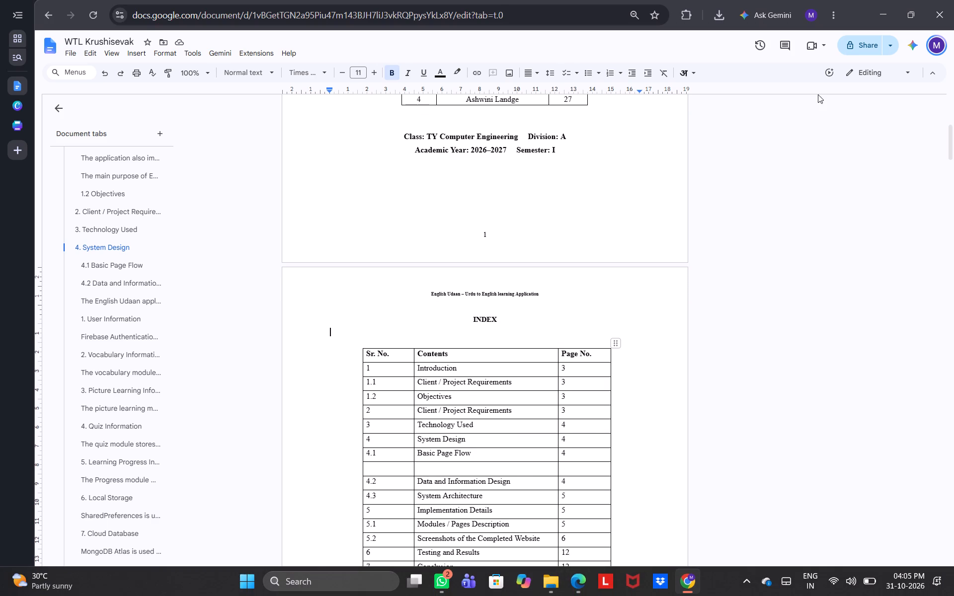
Check the layout of the cover page and the index page, from the page header down to the References row.
{"action": "scroll", "coordinate": [709, 298], "scroll_direction": "up", "scroll_amount": 7}
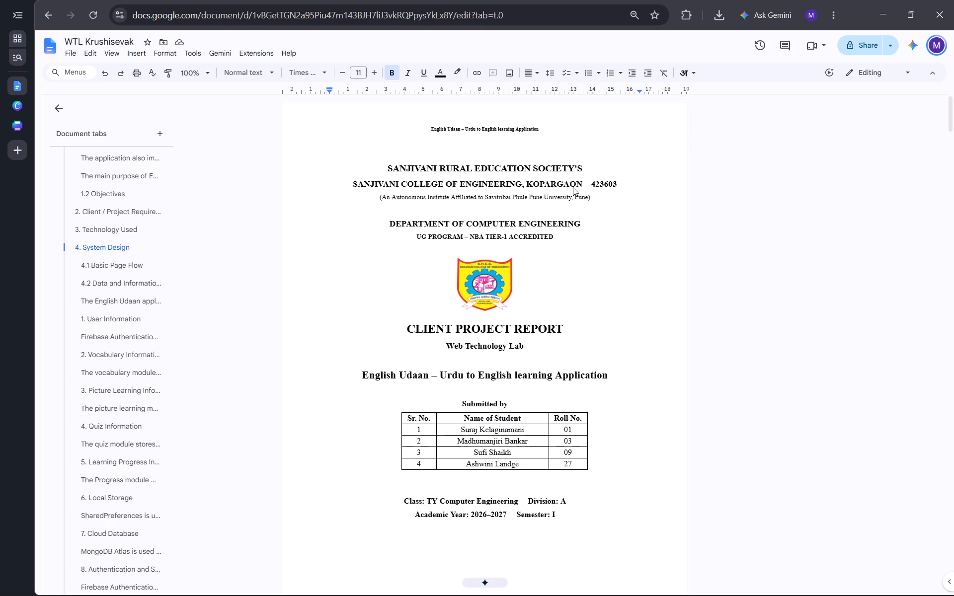
{"action": "scroll", "coordinate": [538, 266], "scroll_direction": "down", "scroll_amount": 1}
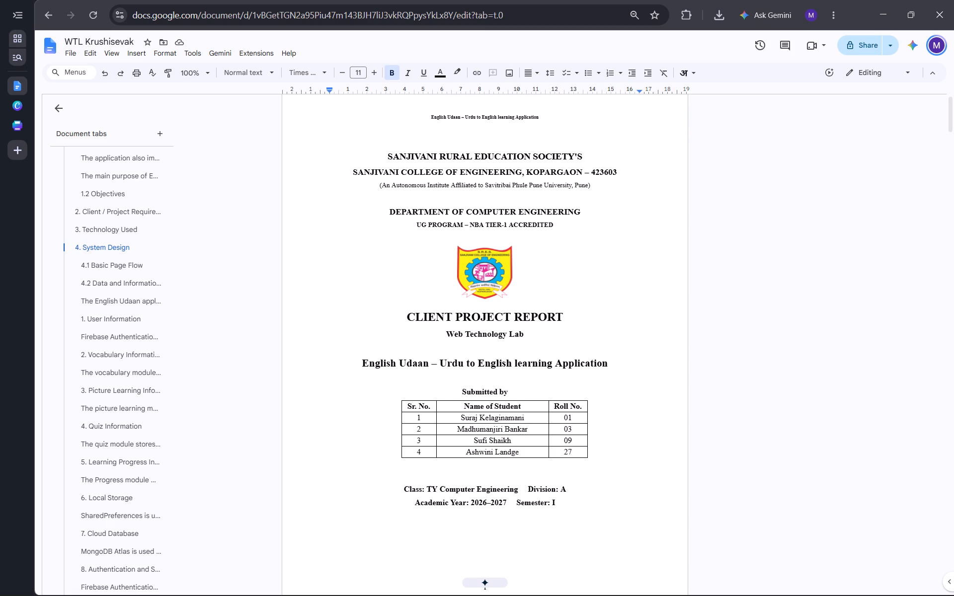
{"action": "scroll", "coordinate": [538, 266], "scroll_direction": "down", "scroll_amount": 1}
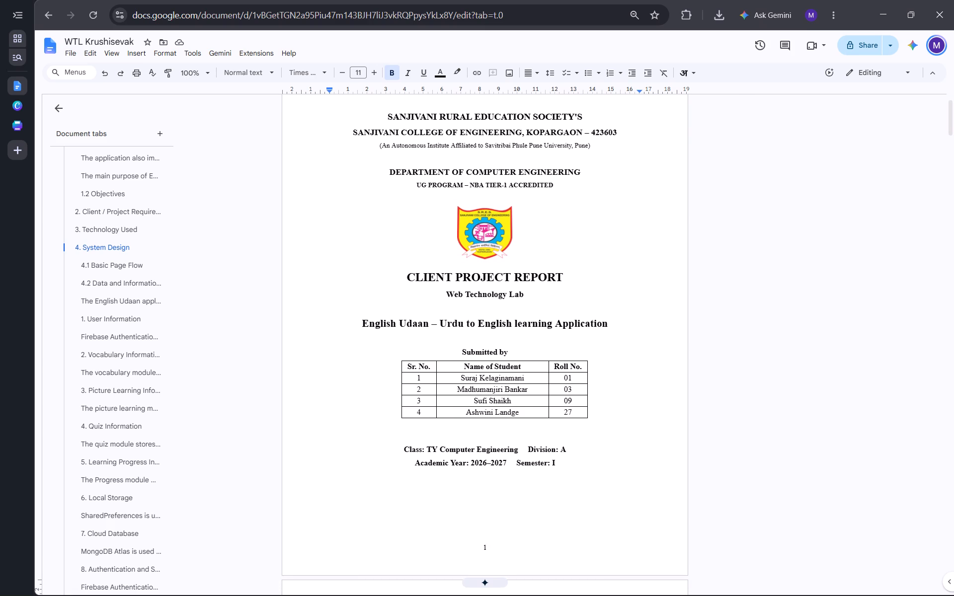
{"action": "scroll", "coordinate": [490, 336], "scroll_direction": "down", "scroll_amount": 4}
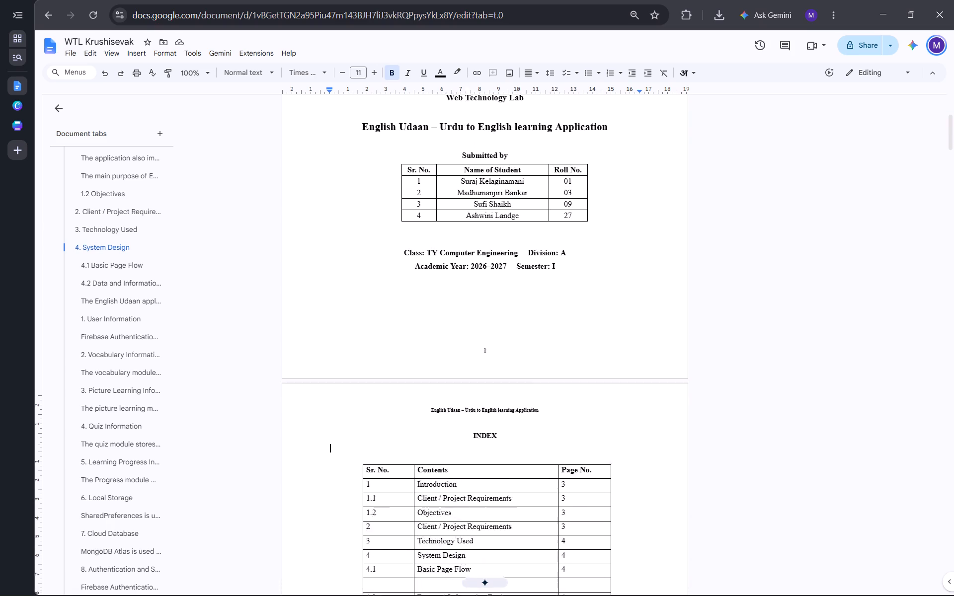
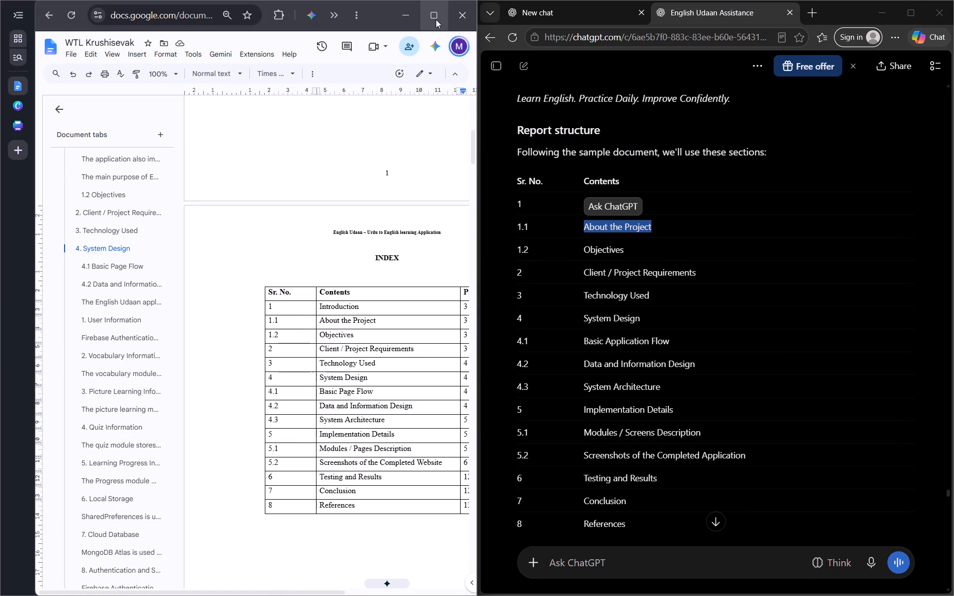
{"action": "left_click", "coordinate": [436, 19]}
{"action": "scroll", "coordinate": [655, 393], "scroll_direction": "up", "scroll_amount": 9}
{"action": "scroll", "coordinate": [655, 393], "scroll_direction": "down", "scroll_amount": 2}
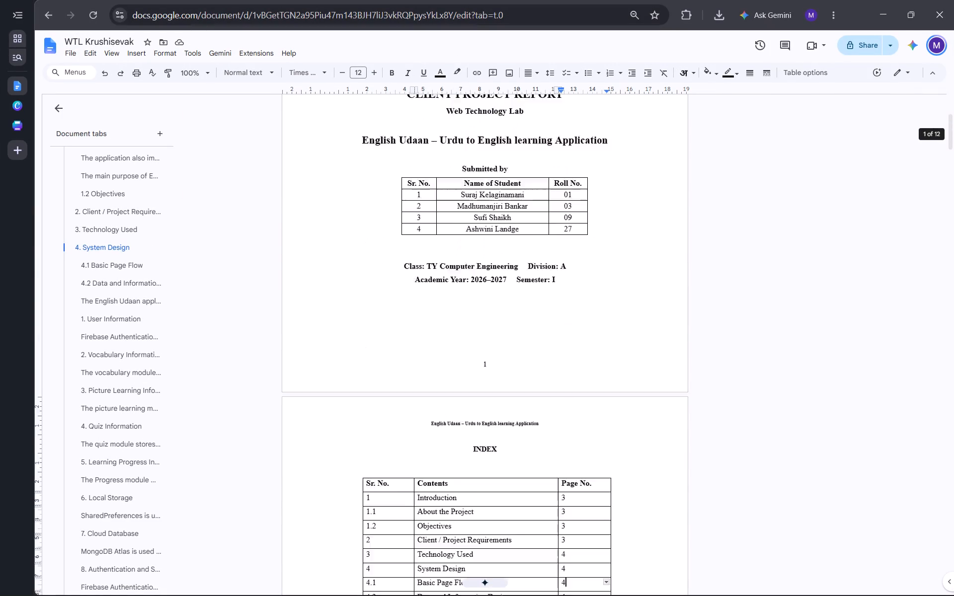
{"action": "scroll", "coordinate": [655, 393], "scroll_direction": "down", "scroll_amount": 8}
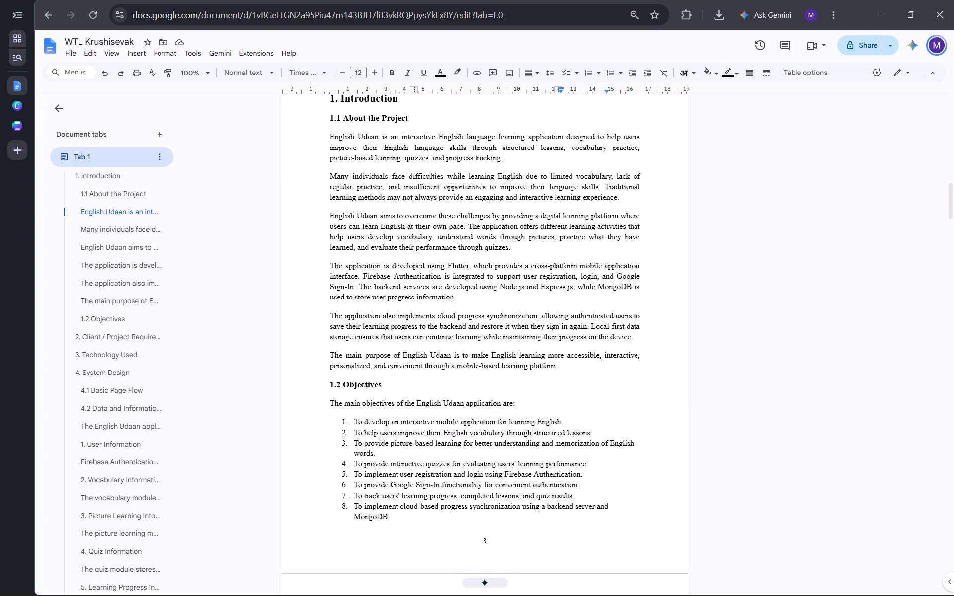
{"action": "scroll", "coordinate": [655, 393], "scroll_direction": "up", "scroll_amount": 3}
{"action": "scroll", "coordinate": [655, 393], "scroll_direction": "down", "scroll_amount": 5}
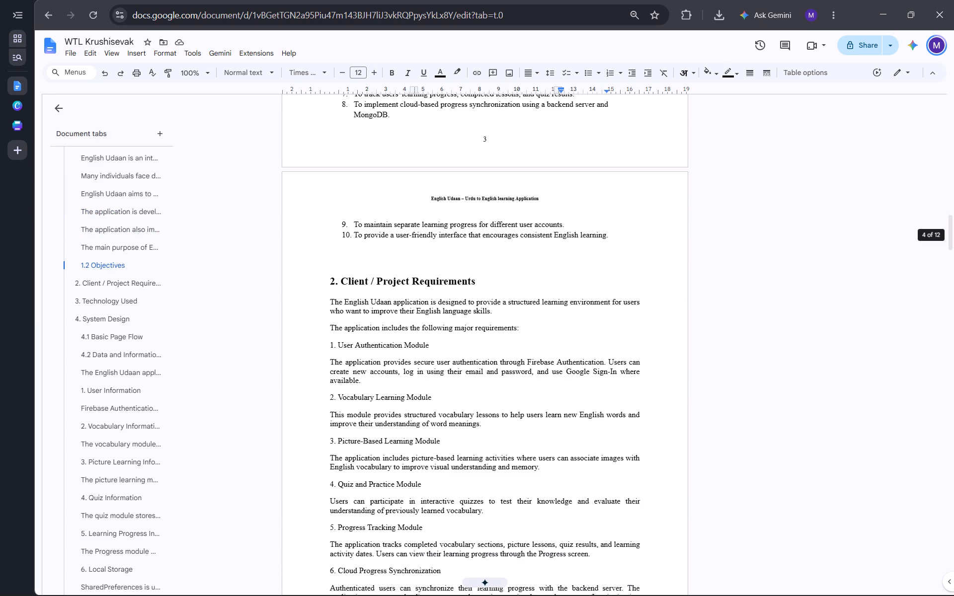
{"action": "scroll", "coordinate": [655, 393], "scroll_direction": "down", "scroll_amount": 1}
{"action": "scroll", "coordinate": [655, 393], "scroll_direction": "up", "scroll_amount": 6}
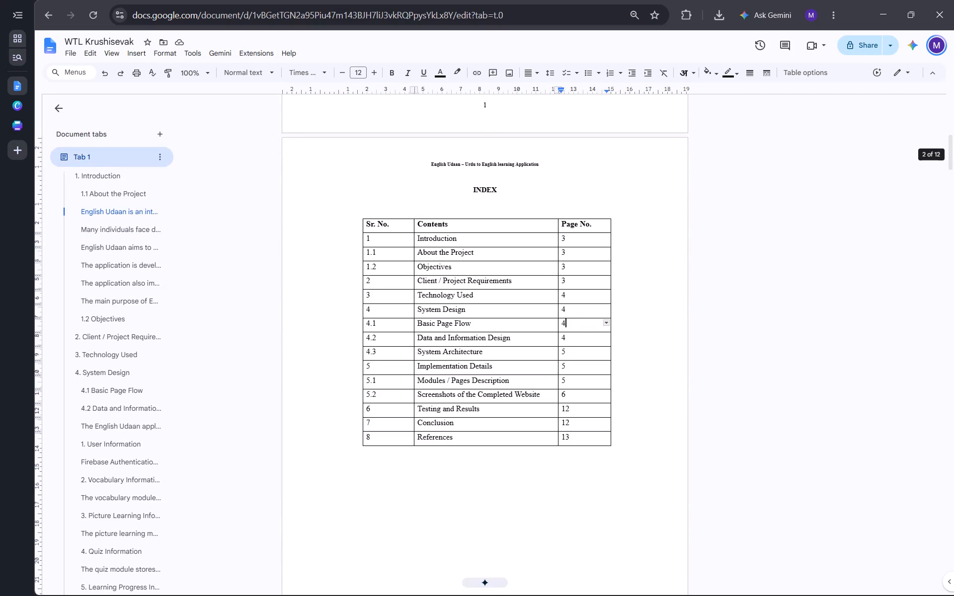
{"action": "scroll", "coordinate": [655, 393], "scroll_direction": "down", "scroll_amount": 3}
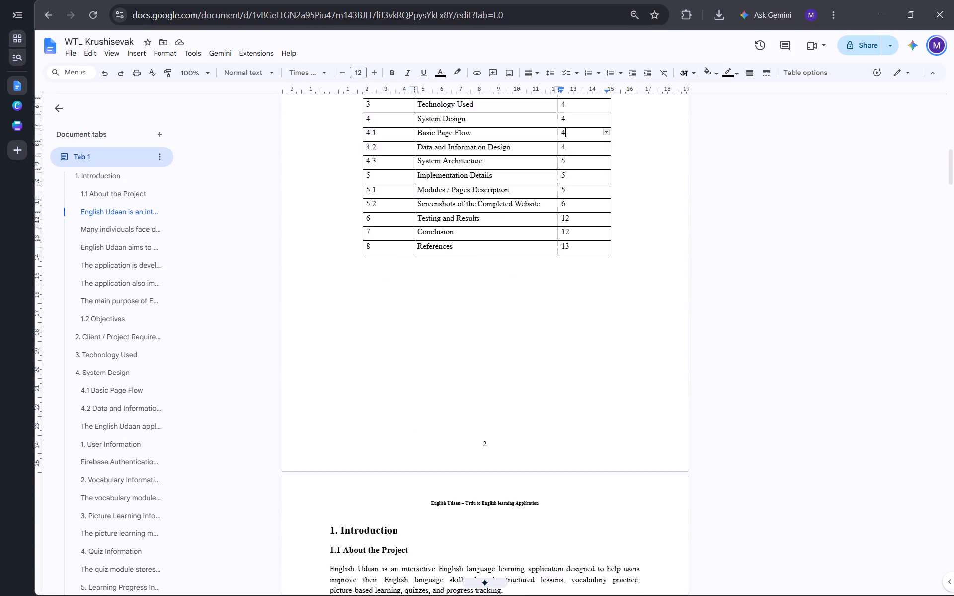
{"action": "scroll", "coordinate": [655, 393], "scroll_direction": "down", "scroll_amount": 4}
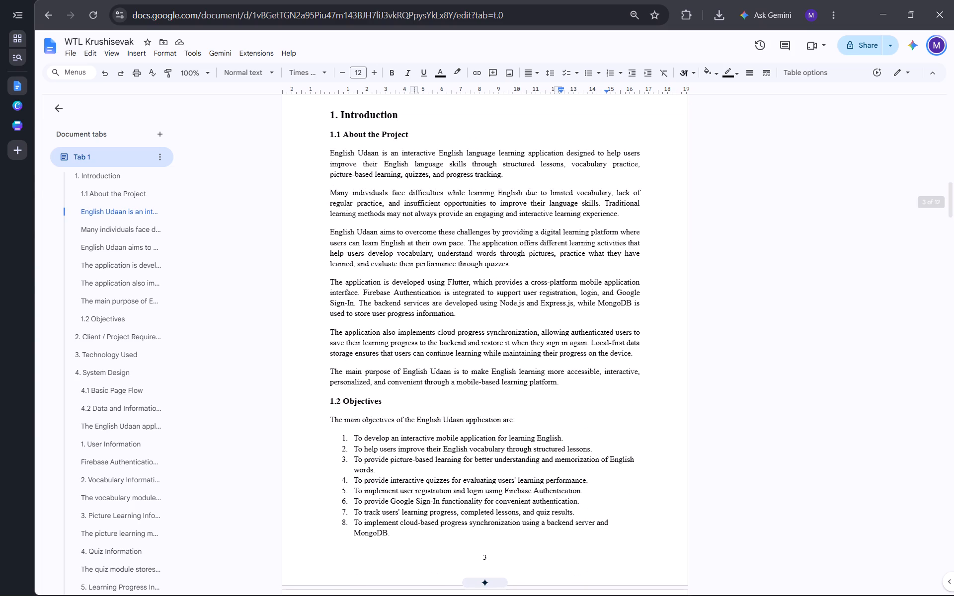
{"action": "scroll", "coordinate": [655, 393], "scroll_direction": "up", "scroll_amount": 6}
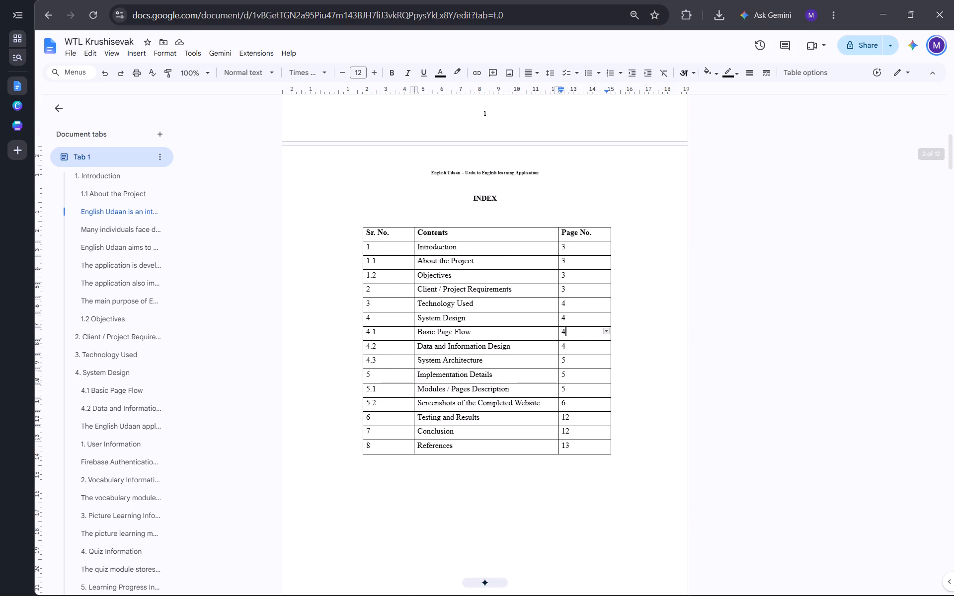
{"action": "scroll", "coordinate": [655, 393], "scroll_direction": "down", "scroll_amount": 6}
{"action": "scroll", "coordinate": [655, 393], "scroll_direction": "up", "scroll_amount": 4}
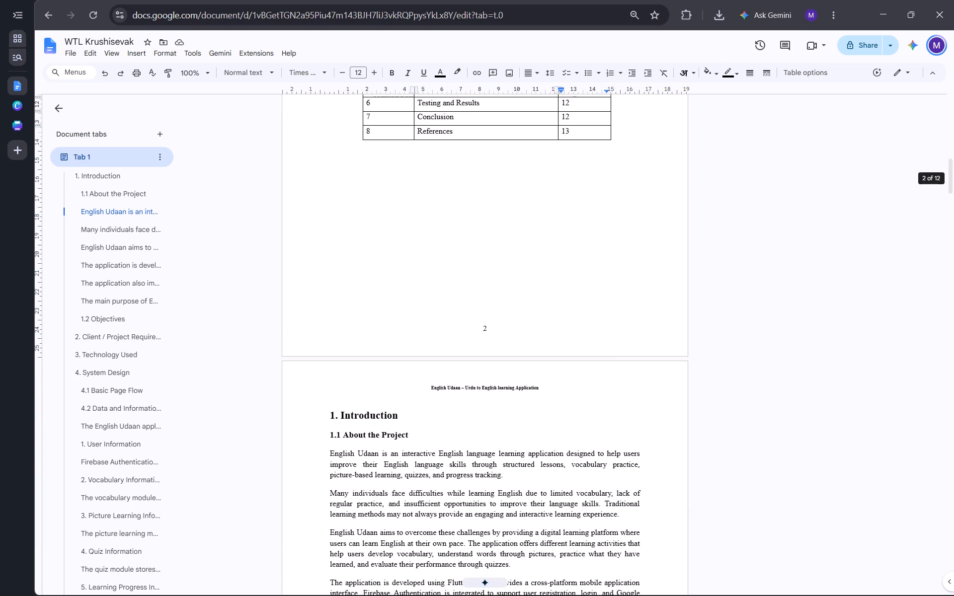
{"action": "scroll", "coordinate": [655, 393], "scroll_direction": "up", "scroll_amount": 1}
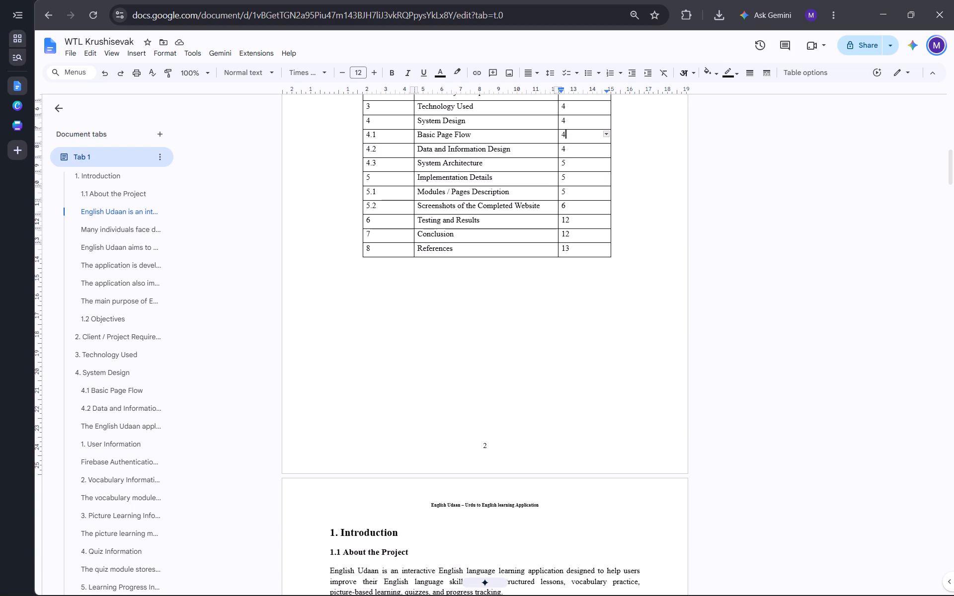
{"action": "scroll", "coordinate": [655, 393], "scroll_direction": "up", "scroll_amount": 2}
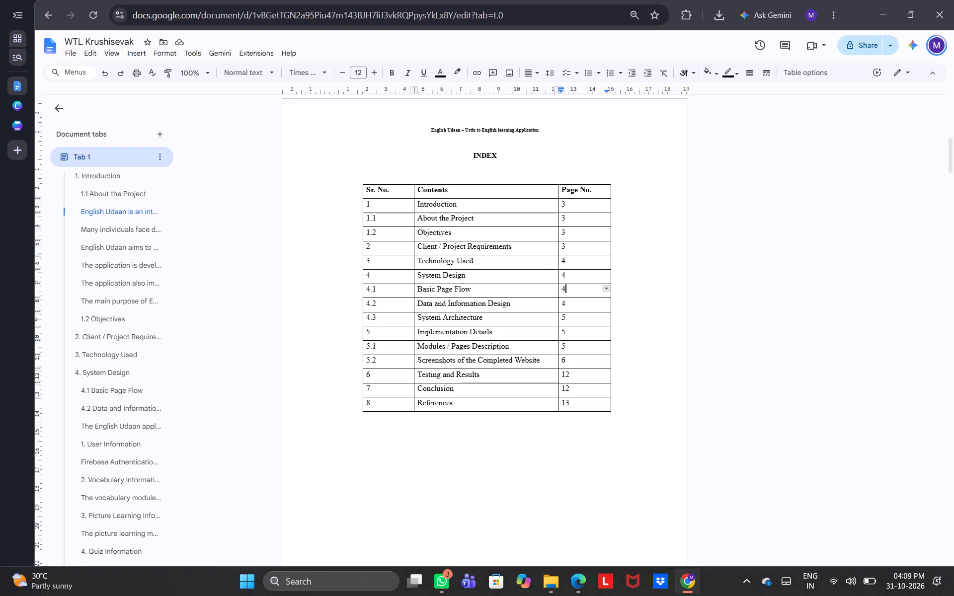
{"action": "scroll", "coordinate": [665, 434], "scroll_direction": "down", "scroll_amount": 8}
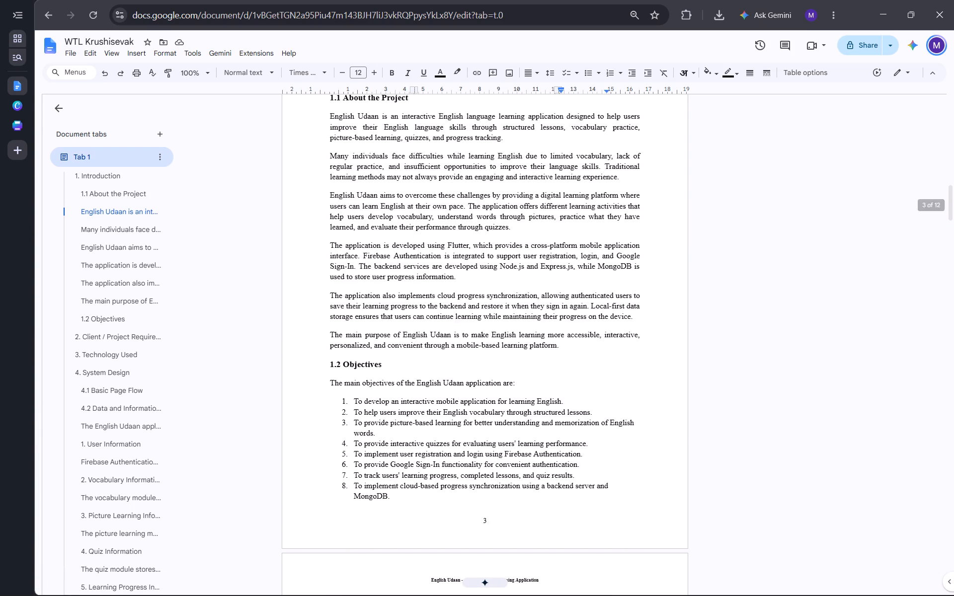
{"action": "scroll", "coordinate": [665, 434], "scroll_direction": "up", "scroll_amount": 6}
{"action": "scroll", "coordinate": [665, 434], "scroll_direction": "down", "scroll_amount": 2}
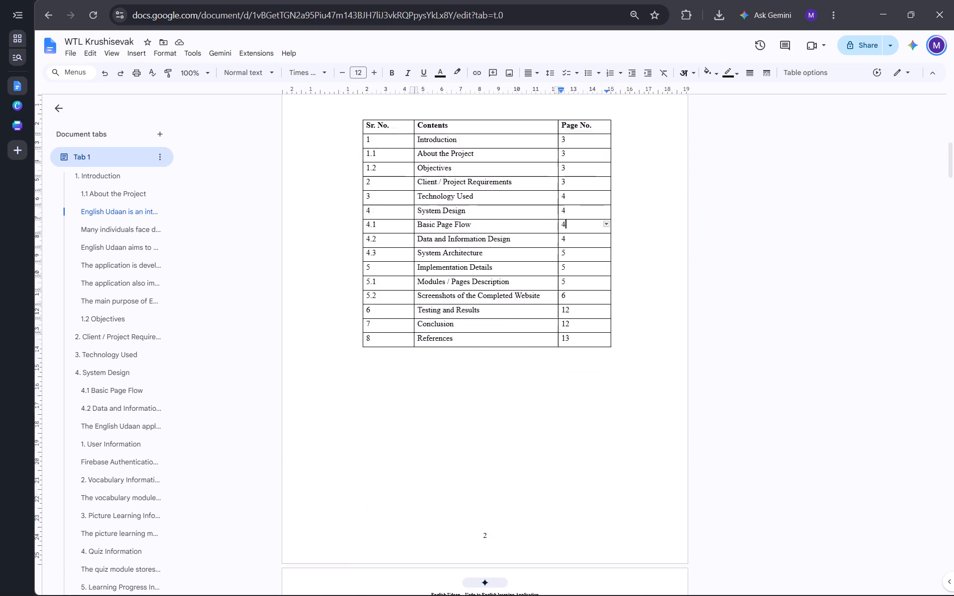
{"action": "scroll", "coordinate": [665, 434], "scroll_direction": "down", "scroll_amount": 9}
{"action": "scroll", "coordinate": [665, 434], "scroll_direction": "up", "scroll_amount": 5}
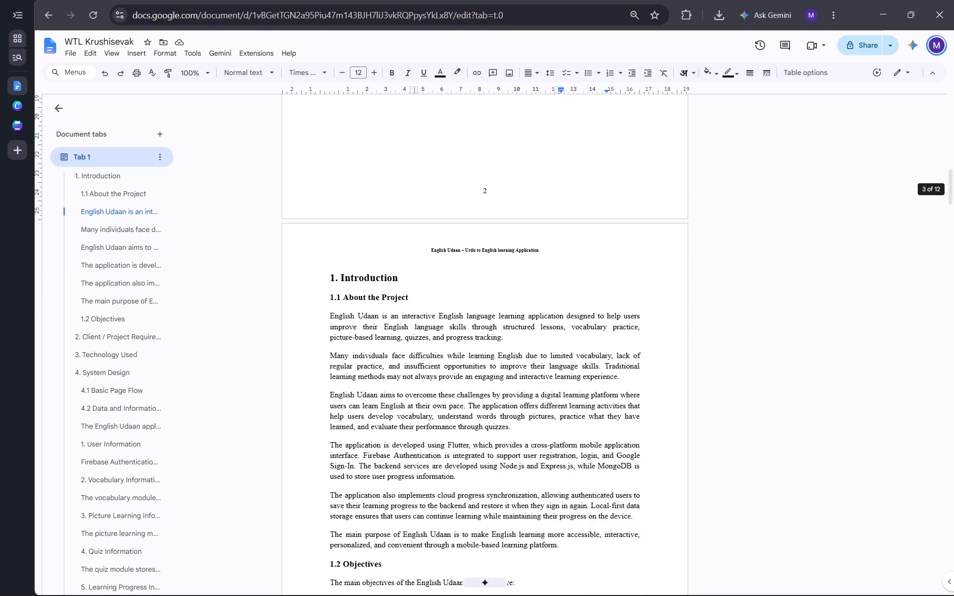
{"action": "scroll", "coordinate": [665, 434], "scroll_direction": "up", "scroll_amount": 6}
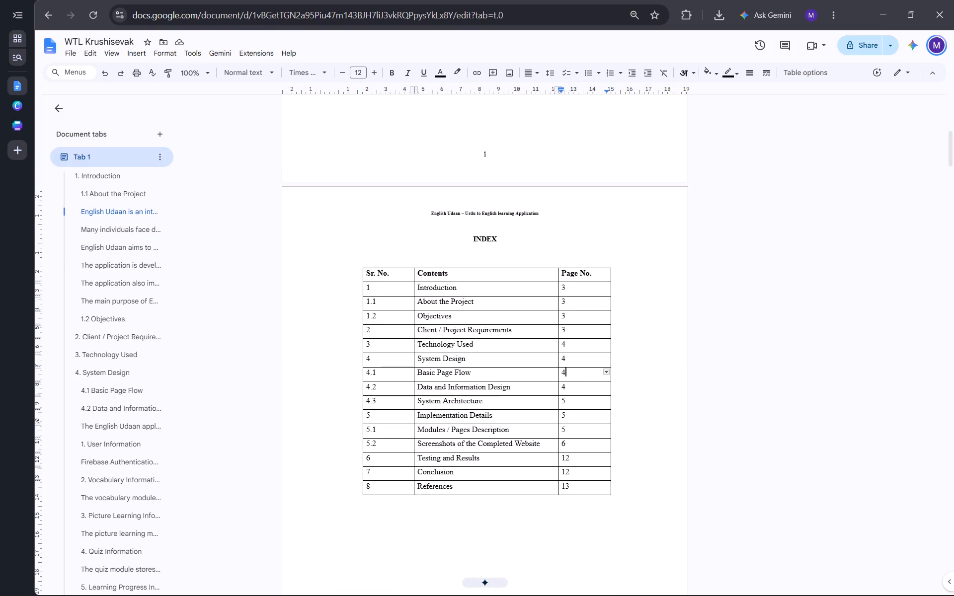
Set the index page number for Client / Project Requirements to 4.
{"action": "left_click_drag", "start_coordinate": [569, 332], "coordinate": [562, 330]}
{"action": "key", "text": "4"}
Set the index page number for Technology Used to 5, matching the page where that section begins.
{"action": "scroll", "coordinate": [562, 330], "scroll_direction": "down", "scroll_amount": 6}
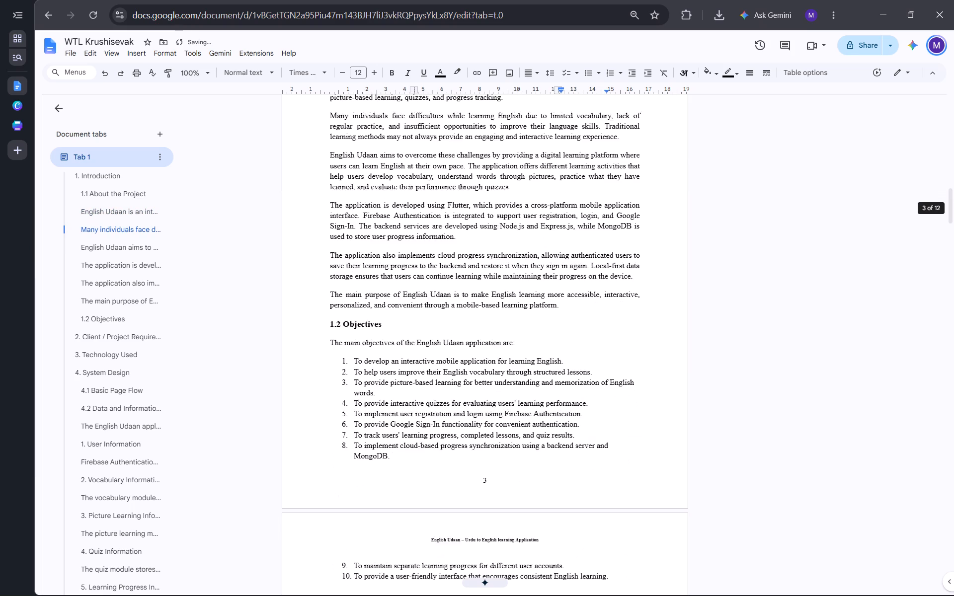
{"action": "scroll", "coordinate": [562, 330], "scroll_direction": "down", "scroll_amount": 10}
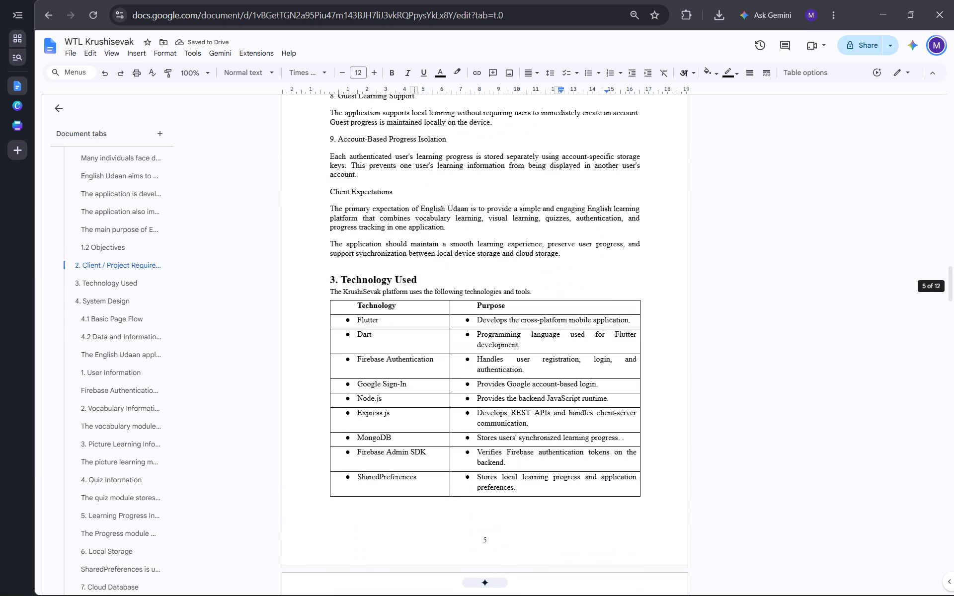
{"action": "scroll", "coordinate": [562, 330], "scroll_direction": "down", "scroll_amount": 2}
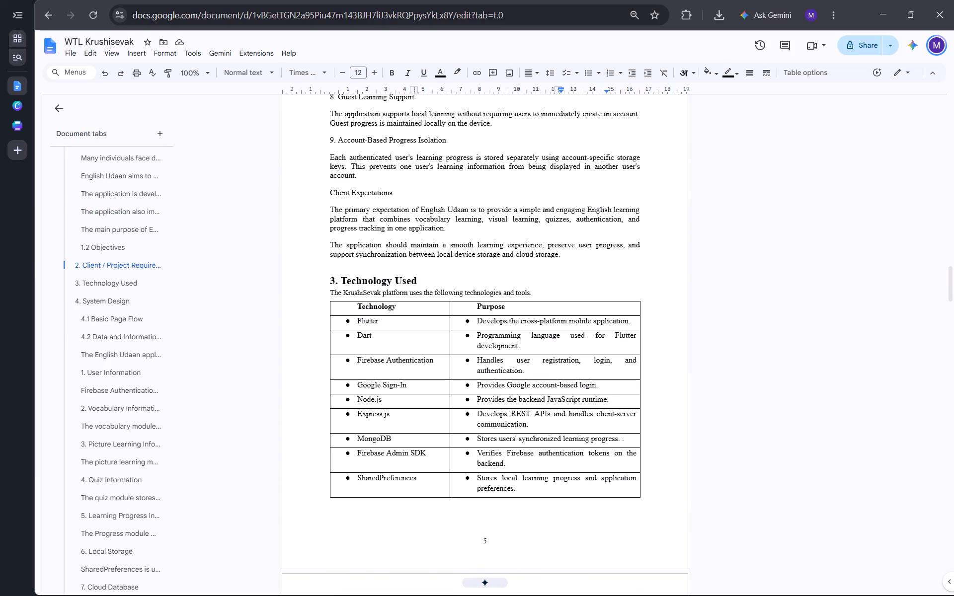
{"action": "scroll", "coordinate": [562, 330], "scroll_direction": "down", "scroll_amount": 1}
{"action": "scroll", "coordinate": [562, 330], "scroll_direction": "up", "scroll_amount": 4}
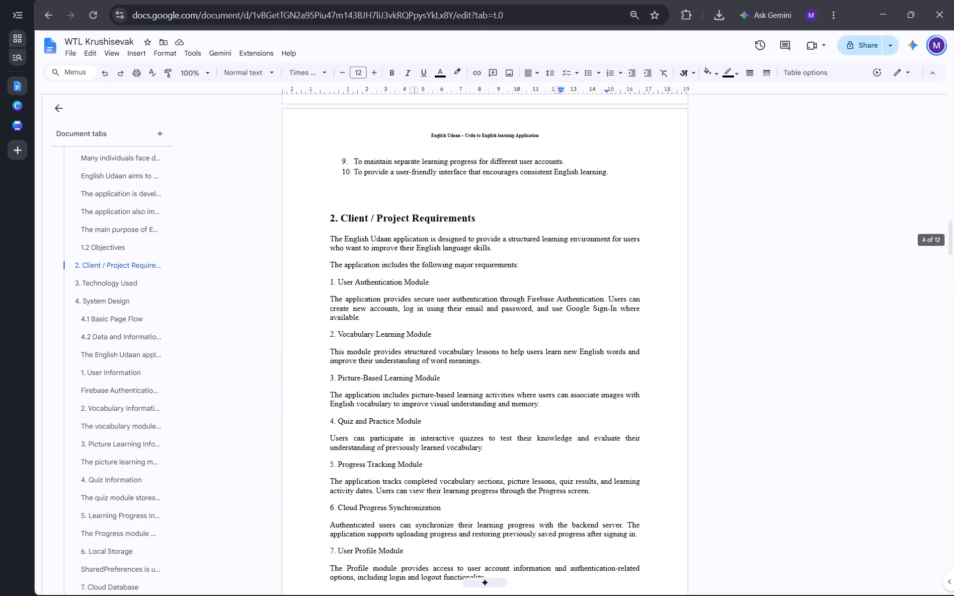
{"action": "scroll", "coordinate": [562, 330], "scroll_direction": "up", "scroll_amount": 11}
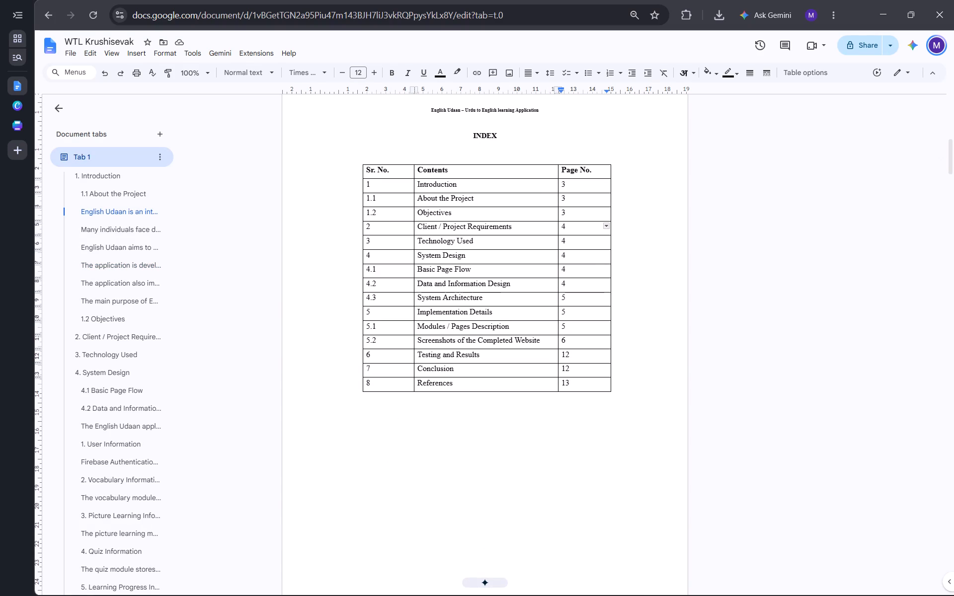
{"action": "scroll", "coordinate": [580, 298], "scroll_direction": "down", "scroll_amount": 8}
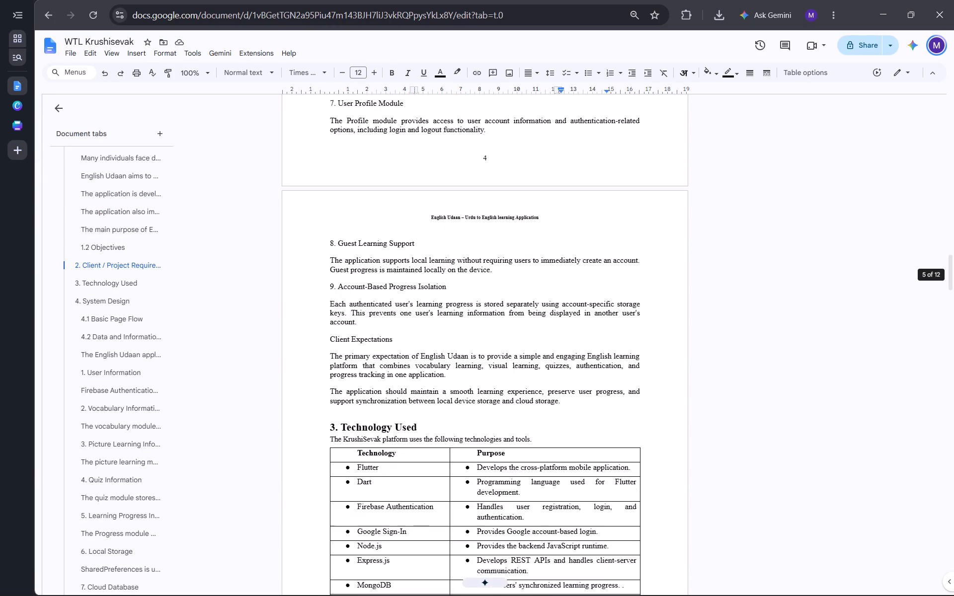
{"action": "scroll", "coordinate": [580, 298], "scroll_direction": "down", "scroll_amount": 7}
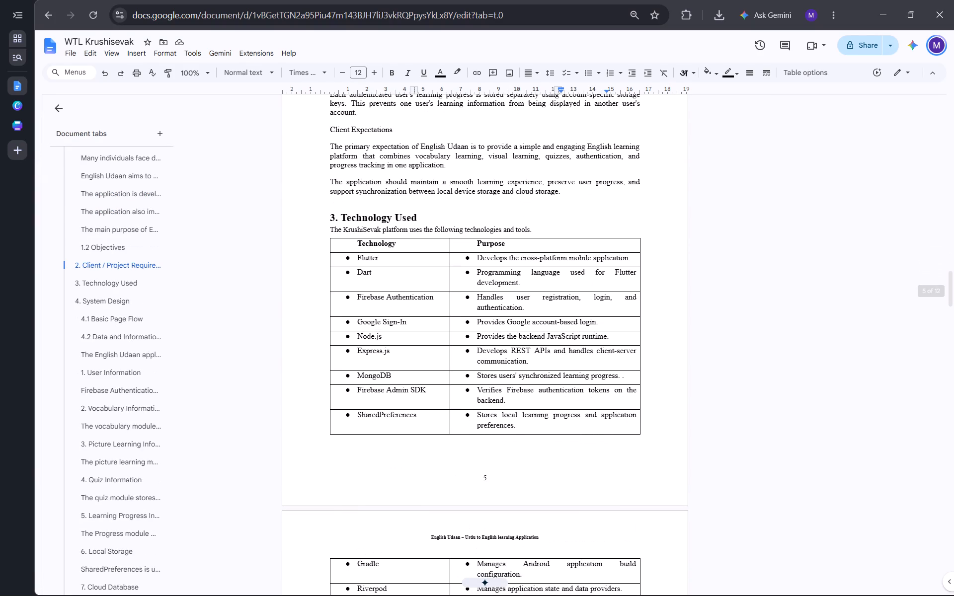
{"action": "scroll", "coordinate": [580, 298], "scroll_direction": "up", "scroll_amount": 16}
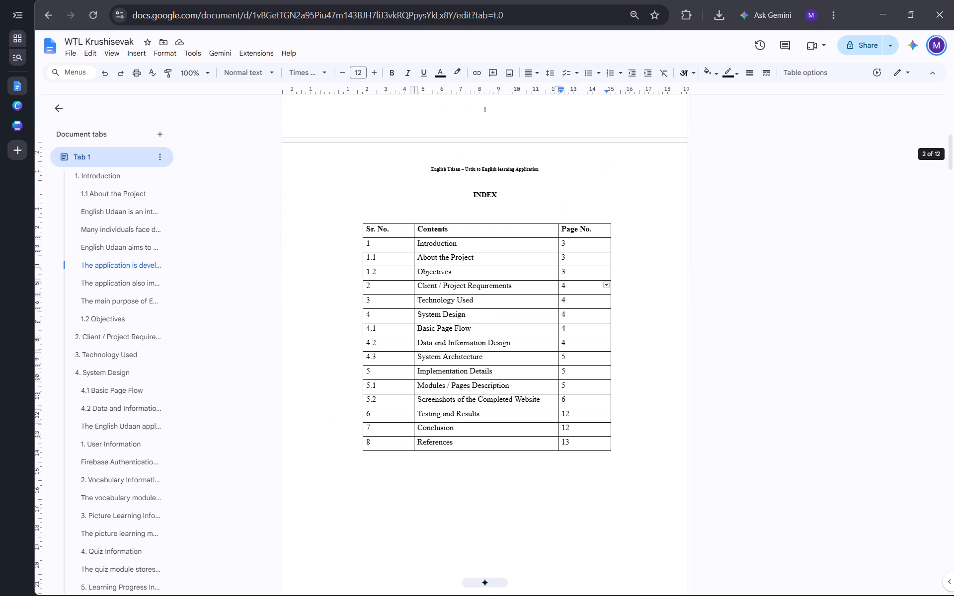
{"action": "left_click", "coordinate": [568, 300]}
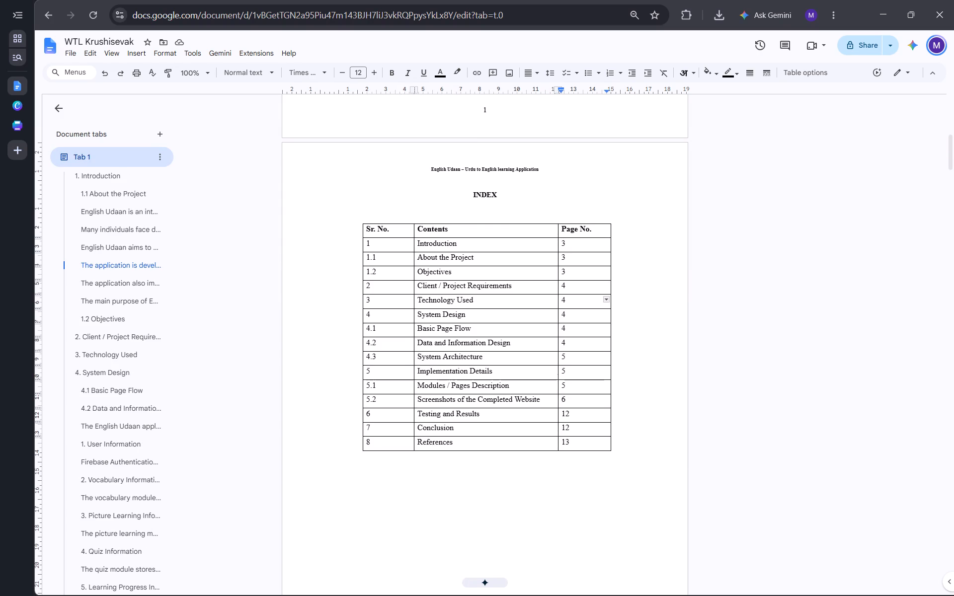
{"action": "key", "text": "BackSpace"}
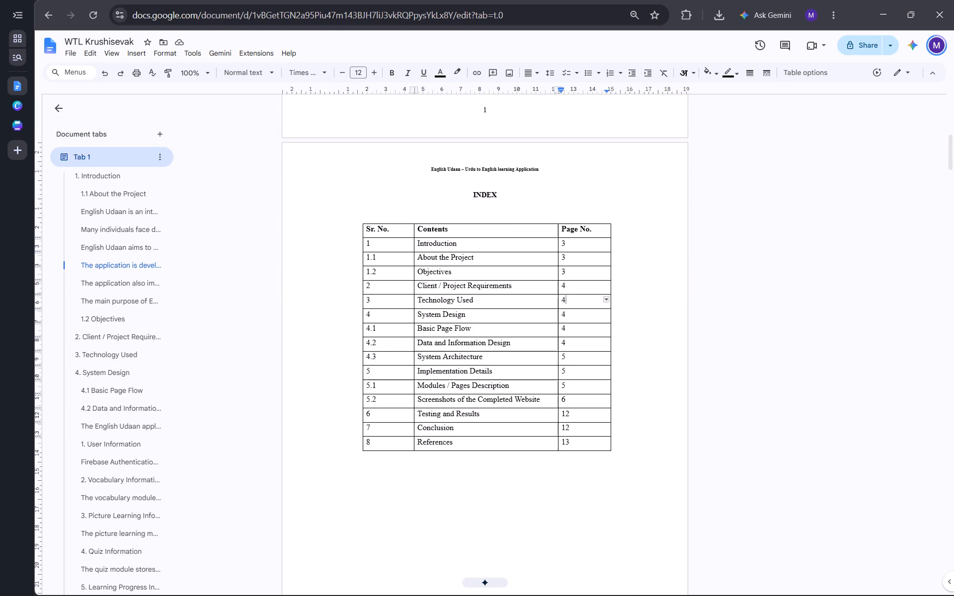
{"action": "key", "text": "5"}
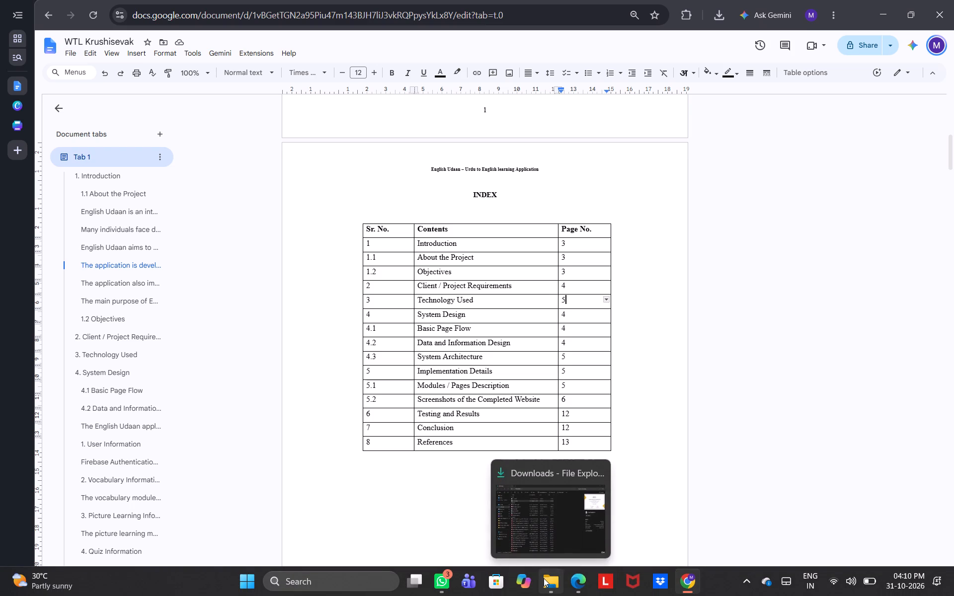
Set the index page number for System Design to 6, matching the page where that section begins.
{"action": "scroll", "coordinate": [503, 315], "scroll_direction": "down", "scroll_amount": 13}
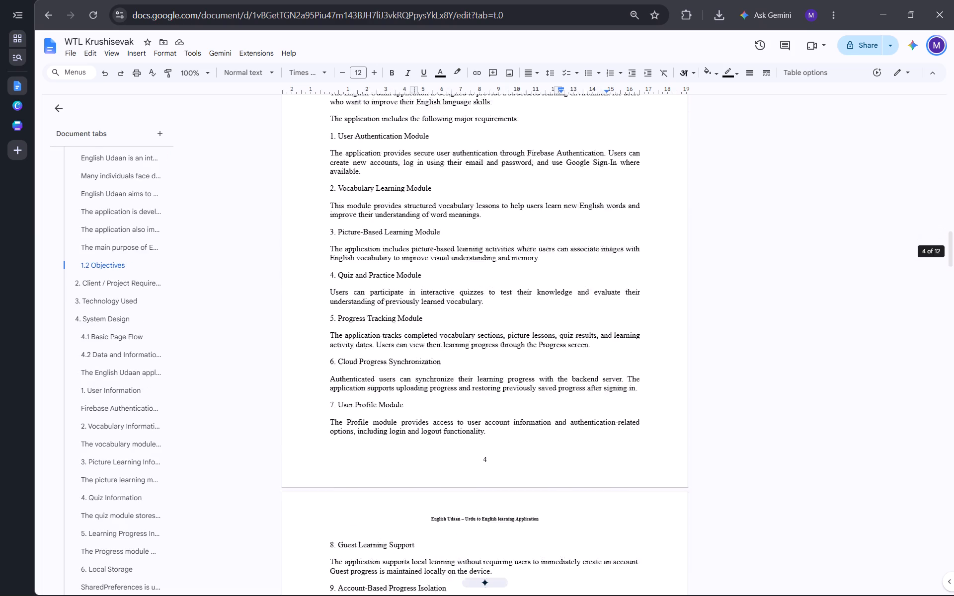
{"action": "scroll", "coordinate": [503, 315], "scroll_direction": "down", "scroll_amount": 7}
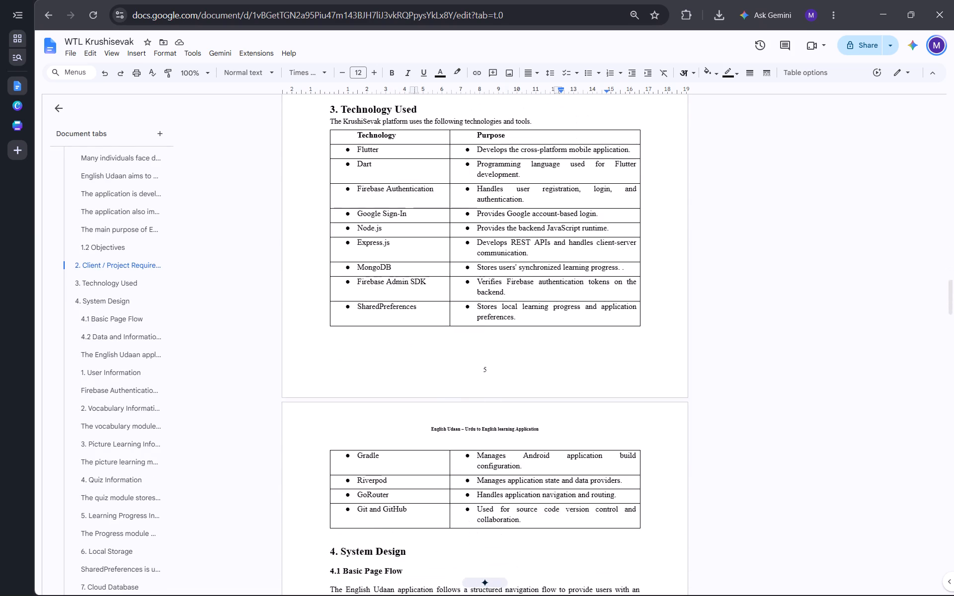
{"action": "scroll", "coordinate": [503, 315], "scroll_direction": "down", "scroll_amount": 6}
{"action": "scroll", "coordinate": [503, 315], "scroll_direction": "up", "scroll_amount": 2}
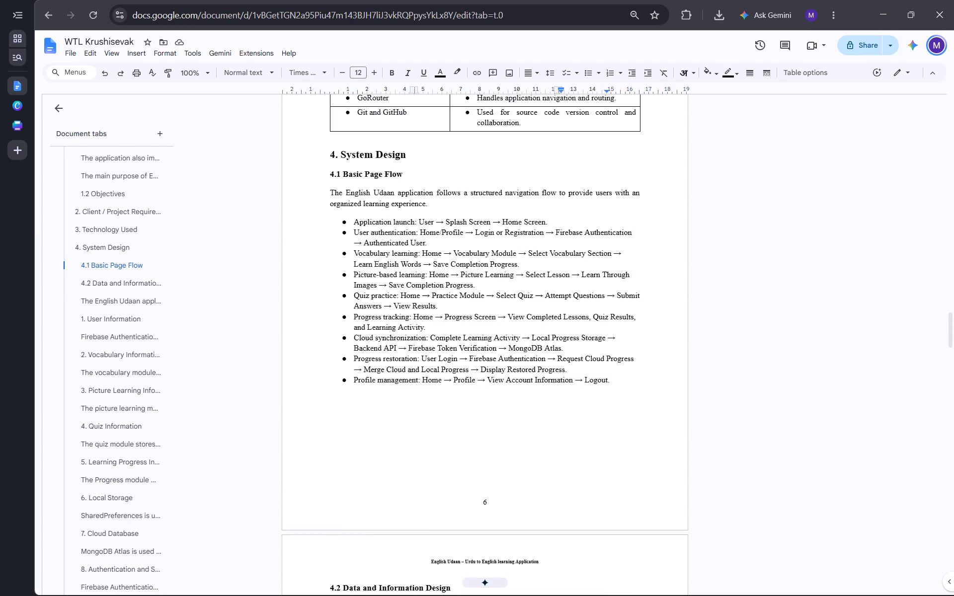
{"action": "scroll", "coordinate": [503, 315], "scroll_direction": "up", "scroll_amount": 18}
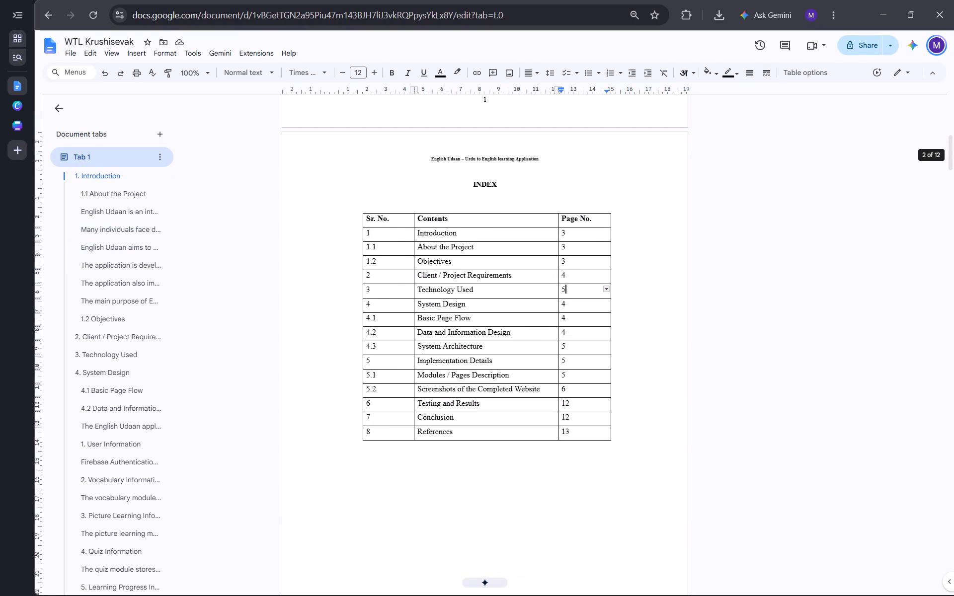
{"action": "double_click", "coordinate": [572, 303]}
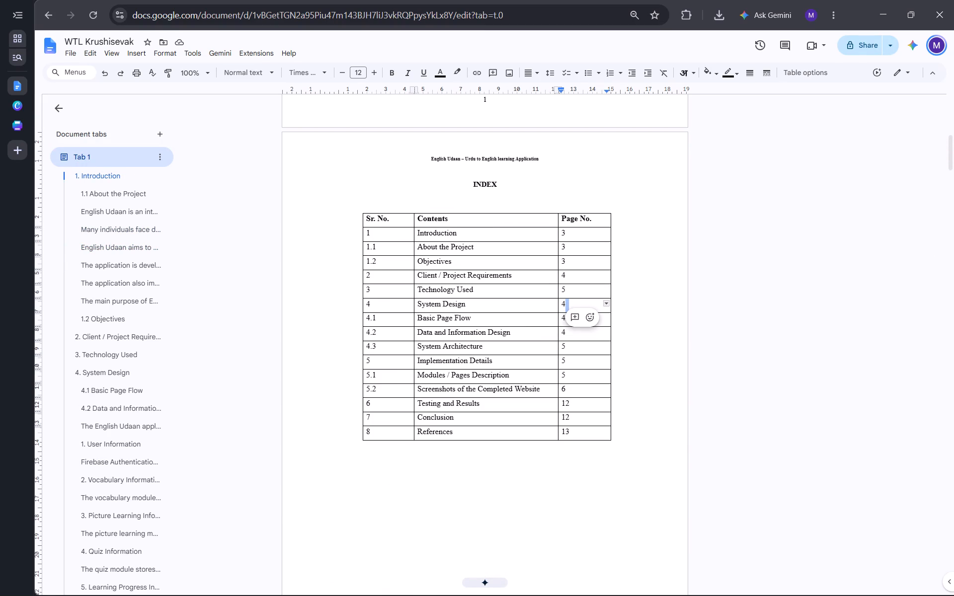
{"action": "double_click", "coordinate": [567, 303]}
{"action": "key", "text": "BackSpace"}
{"action": "key", "text": "BackSpace"}
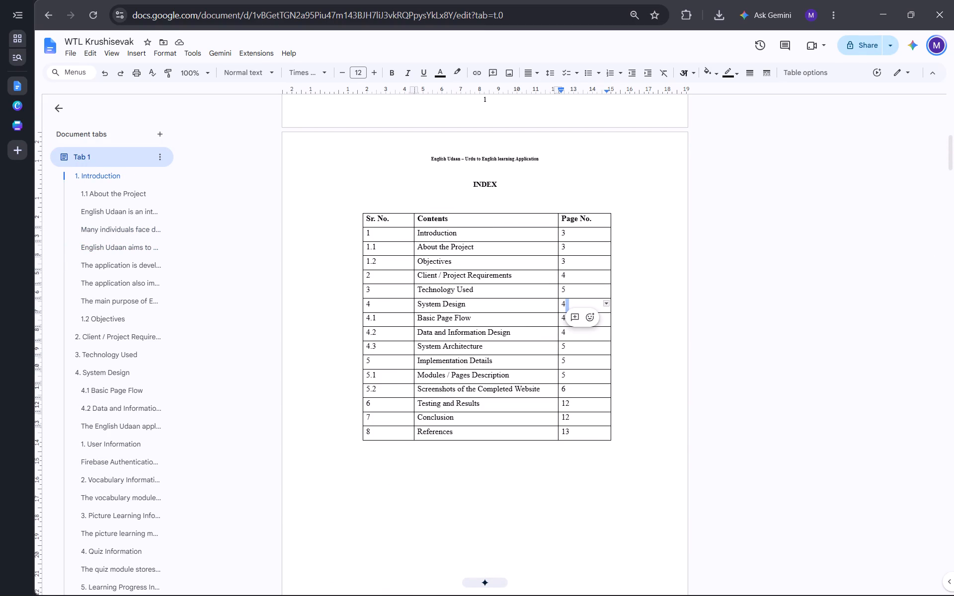
{"action": "left_click", "coordinate": [567, 303]}
{"action": "left_click", "coordinate": [567, 303]}
{"action": "key", "text": "BackSpace"}
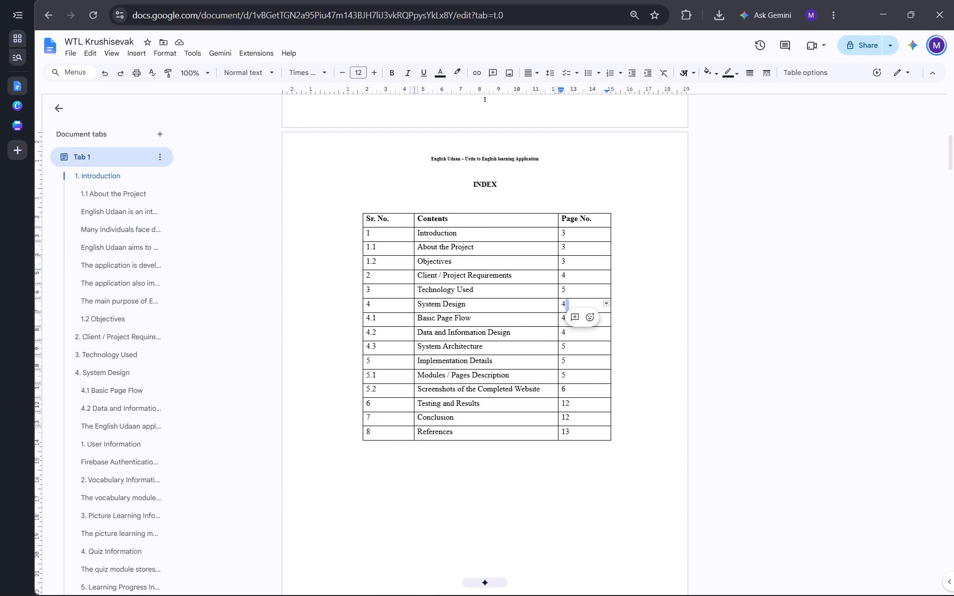
{"action": "left_click", "coordinate": [567, 303]}
{"action": "key", "text": "BackSpace"}
{"action": "key", "text": "6"}
Delete the KrushiSevak architecture image and its 4.3 System Architecture heading above the Implementation Details section.
{"action": "scroll", "coordinate": [499, 479], "scroll_direction": "down", "scroll_amount": 13}
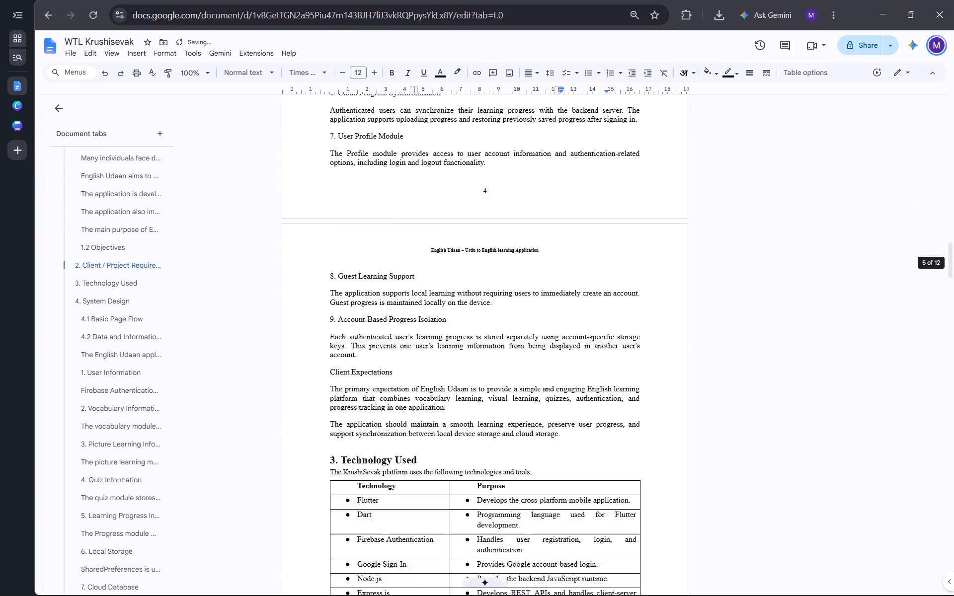
{"action": "scroll", "coordinate": [499, 479], "scroll_direction": "down", "scroll_amount": 7}
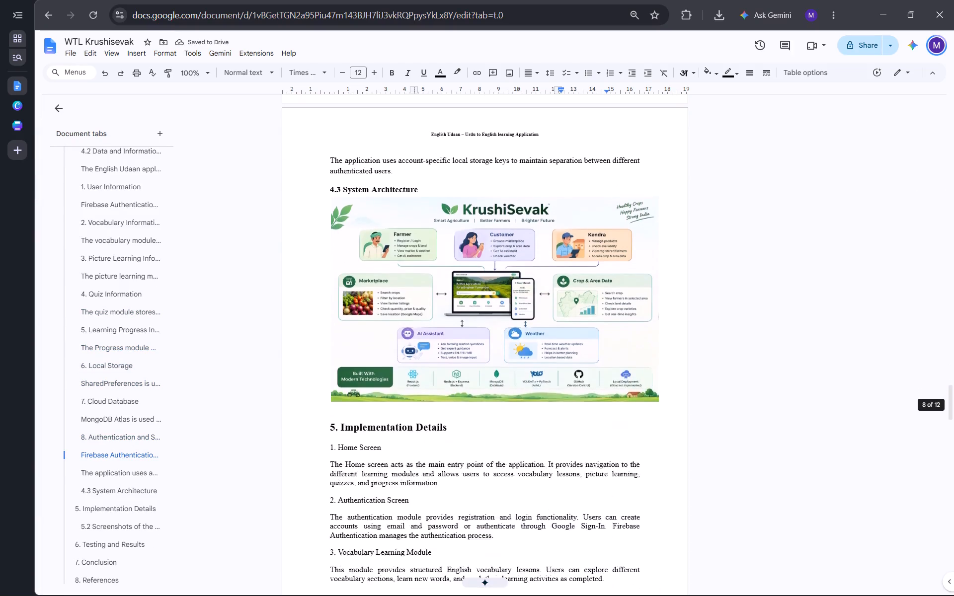
{"action": "scroll", "coordinate": [499, 479], "scroll_direction": "down", "scroll_amount": 12}
{"action": "scroll", "coordinate": [499, 479], "scroll_direction": "up", "scroll_amount": 2}
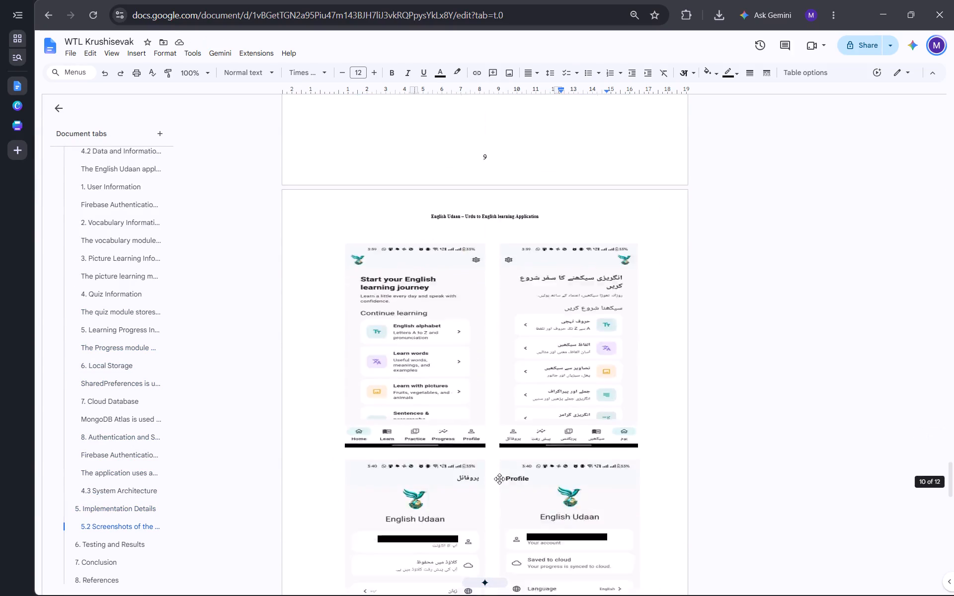
{"action": "scroll", "coordinate": [499, 479], "scroll_direction": "up", "scroll_amount": 12}
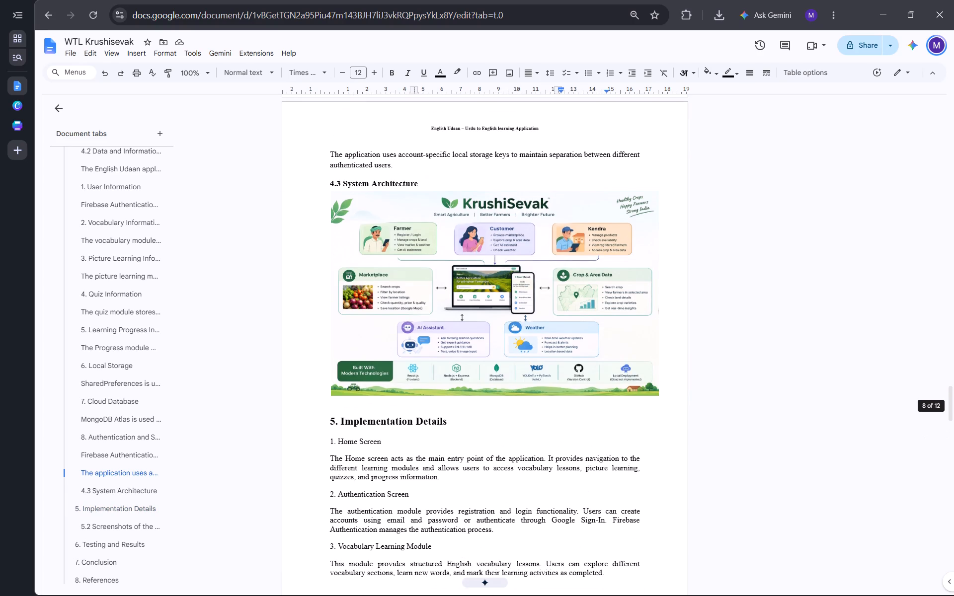
{"action": "left_click", "coordinate": [467, 353]}
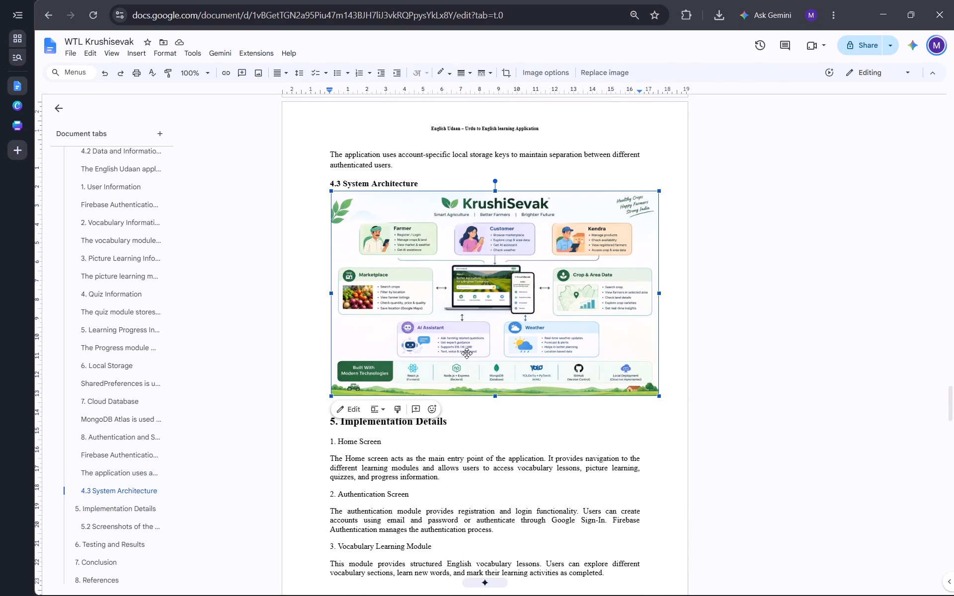
{"action": "key", "text": "BackSpace"}
{"action": "key", "text": "BackSpace"}
{"action": "key", "text": "BackSpace"}
{"action": "key", "text": "BackSpace"}
{"action": "key", "text": "BackSpace"}
{"action": "key", "text": "BackSpace"}
{"action": "key", "text": "BackSpace"}
{"action": "key", "text": "BackSpace"}
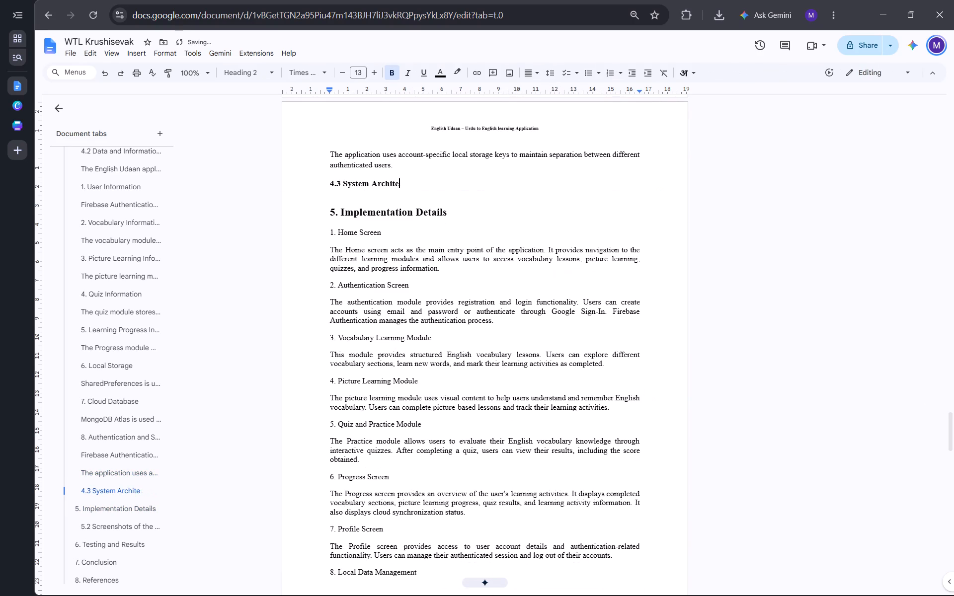
{"action": "key", "text": "BackSpace"}
{"action": "key", "text": "BackSpace"}
{"action": "key", "text": "BackSpace"}
{"action": "key", "text": "BackSpace"}
{"action": "key", "text": "BackSpace"}
{"action": "key", "text": "BackSpace"}
{"action": "key", "text": "BackSpace"}
{"action": "key", "text": "BackSpace"}
{"action": "key", "text": "BackSpace"}
{"action": "key", "text": "BackSpace"}
{"action": "key", "text": "BackSpace"}
{"action": "key", "text": "BackSpace"}
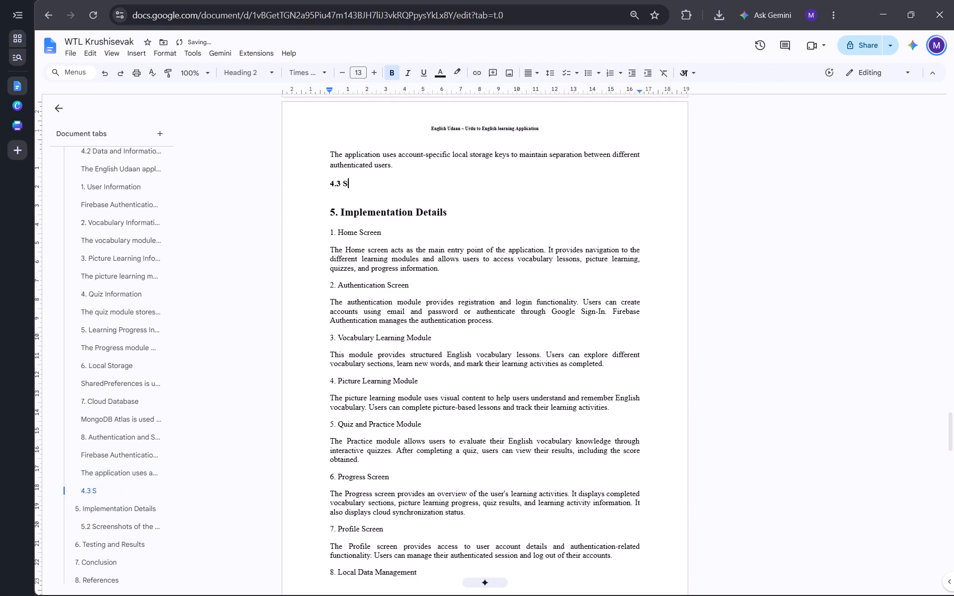
{"action": "key", "text": "BackSpace"}
{"action": "key", "text": "BackSpace"}
{"action": "key", "text": "BackSpace"}
{"action": "key", "text": "BackSpace"}
{"action": "key", "text": "BackSpace"}
{"action": "key", "text": "BackSpace"}
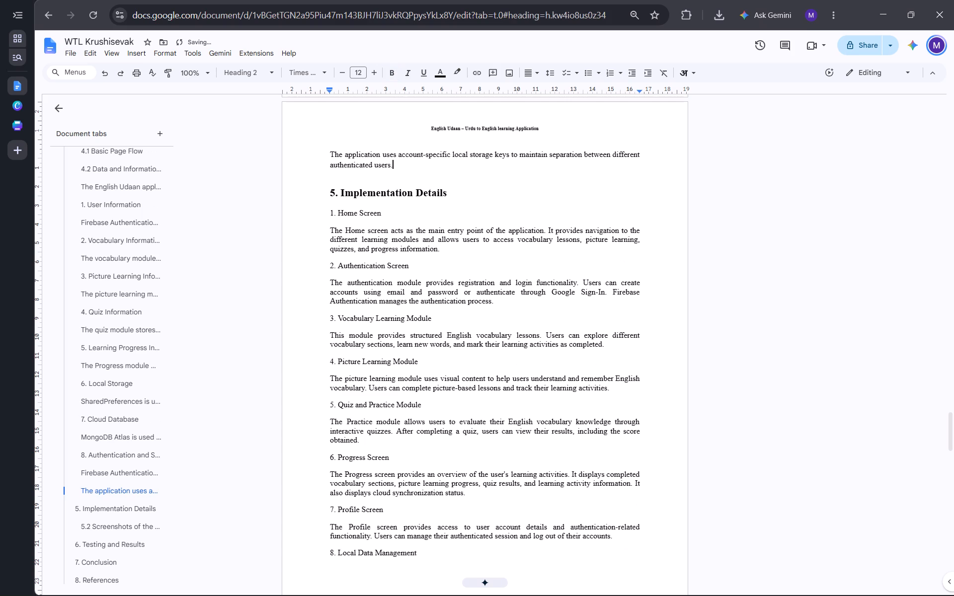
Delete the 4.3 System Architecture row from the index table.
{"action": "scroll", "coordinate": [467, 353], "scroll_direction": "up", "scroll_amount": 6}
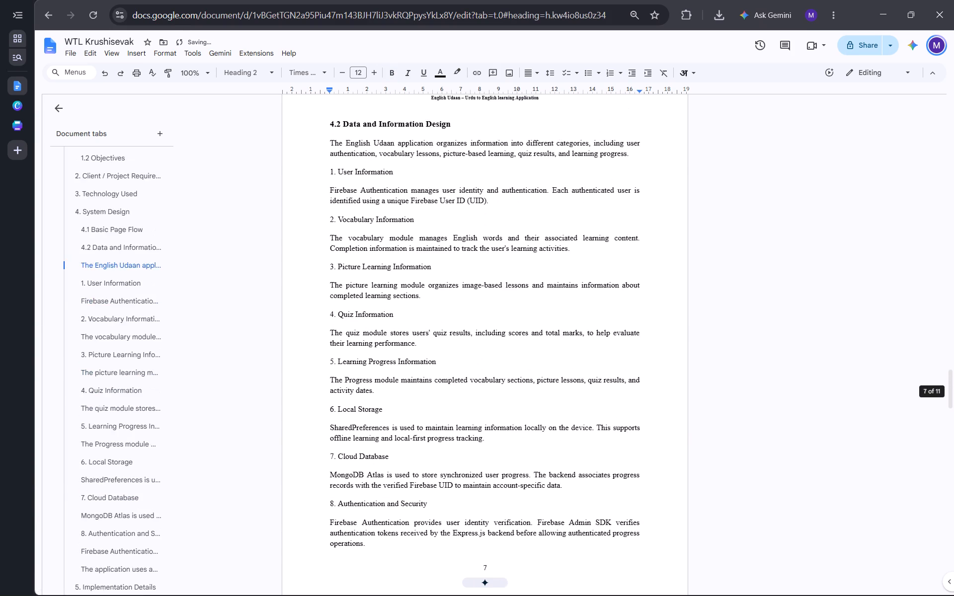
{"action": "scroll", "coordinate": [467, 353], "scroll_direction": "up", "scroll_amount": 6}
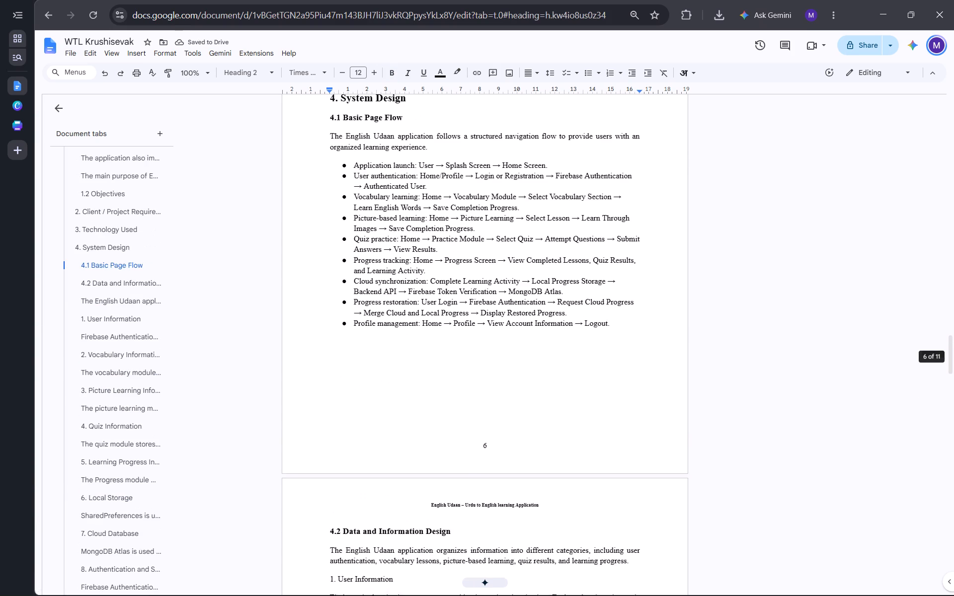
{"action": "scroll", "coordinate": [467, 353], "scroll_direction": "up", "scroll_amount": 10}
{"action": "scroll", "coordinate": [467, 353], "scroll_direction": "down", "scroll_amount": 1}
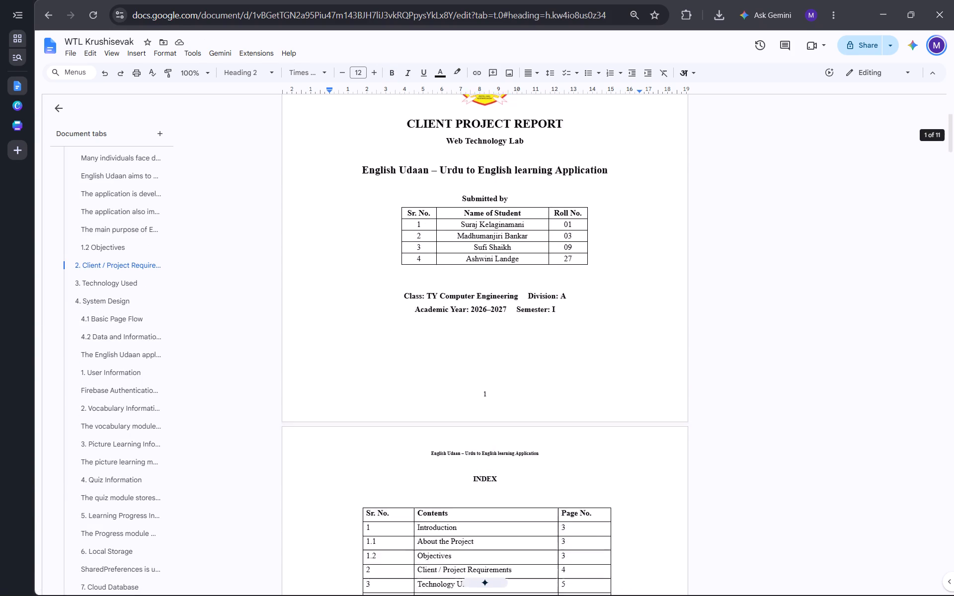
{"action": "scroll", "coordinate": [467, 353], "scroll_direction": "down", "scroll_amount": 1}
{"action": "scroll", "coordinate": [467, 353], "scroll_direction": "up", "scroll_amount": 4}
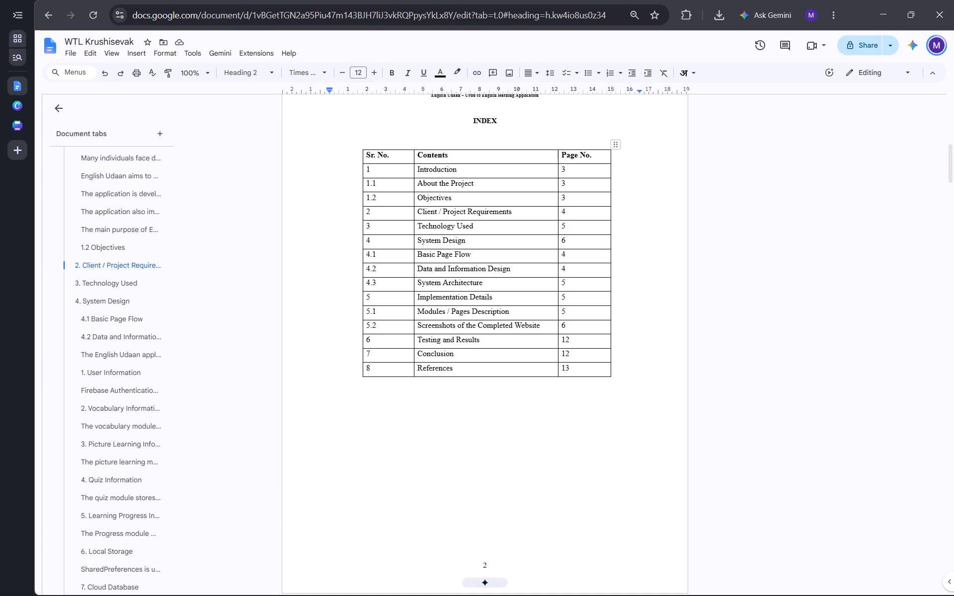
{"action": "left_click", "coordinate": [449, 282]}
{"action": "right_click", "coordinate": [449, 282]}
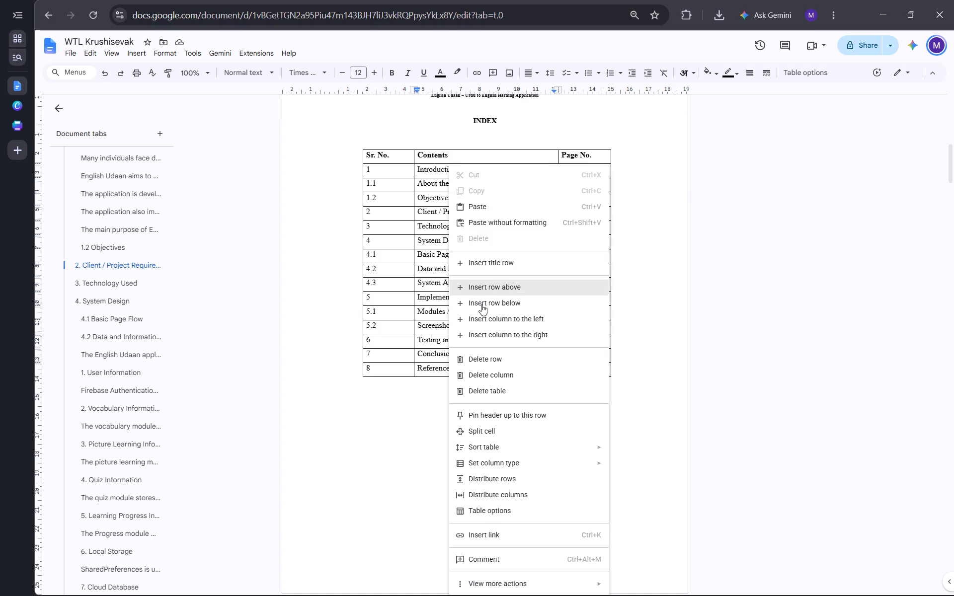
{"action": "left_click", "coordinate": [479, 363]}
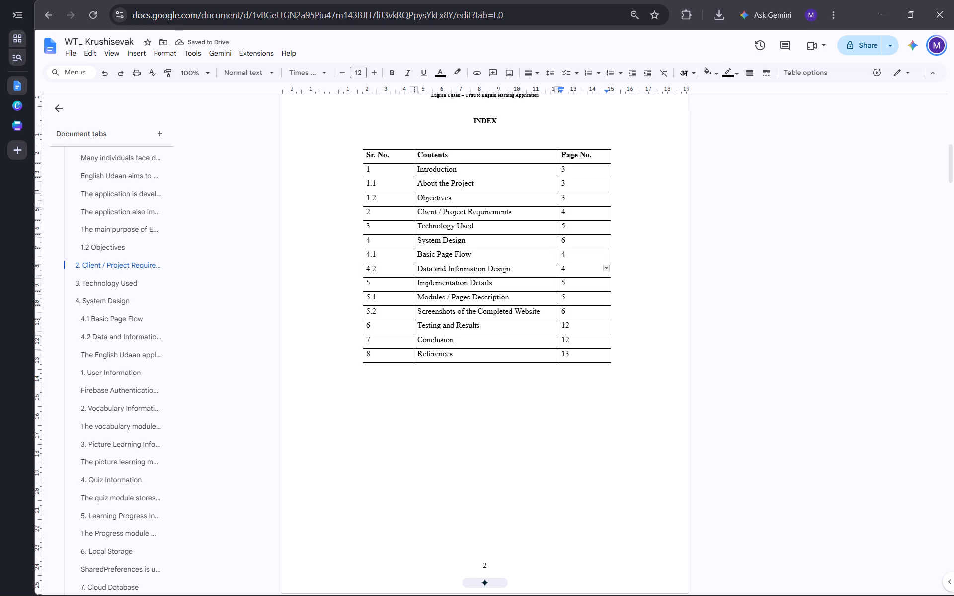
Set the index page number for Implementation Details to 8, matching the page where that section begins.
{"action": "scroll", "coordinate": [573, 451], "scroll_direction": "down", "scroll_amount": 15}
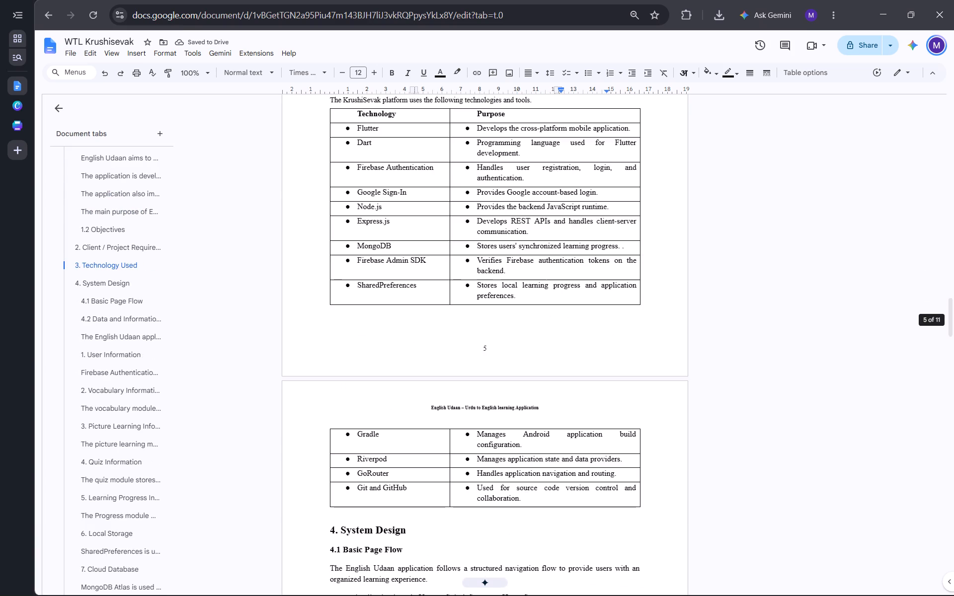
{"action": "scroll", "coordinate": [573, 451], "scroll_direction": "down", "scroll_amount": 2}
{"action": "scroll", "coordinate": [573, 451], "scroll_direction": "up", "scroll_amount": 4}
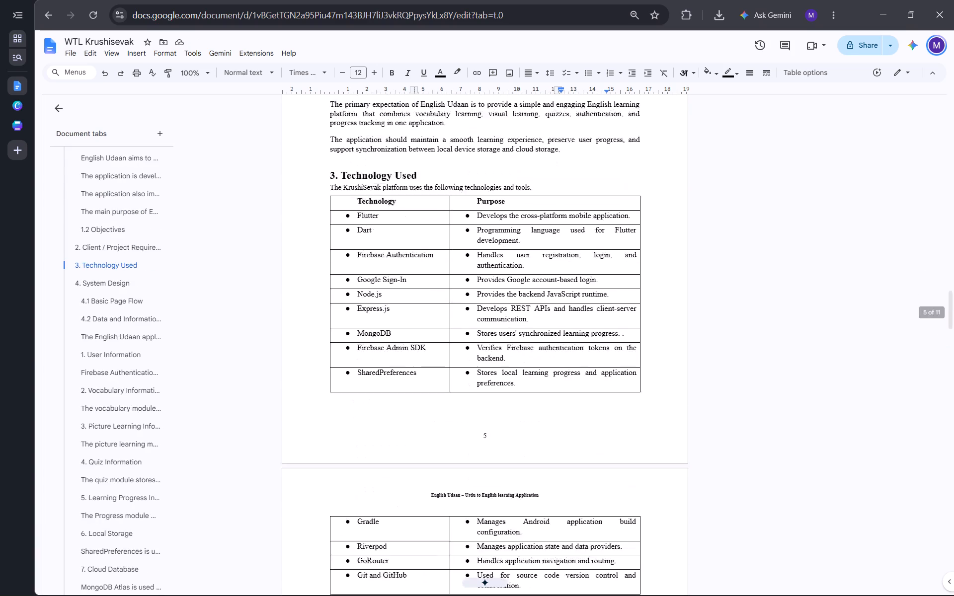
{"action": "scroll", "coordinate": [573, 451], "scroll_direction": "up", "scroll_amount": 2}
{"action": "scroll", "coordinate": [573, 451], "scroll_direction": "down", "scroll_amount": 8}
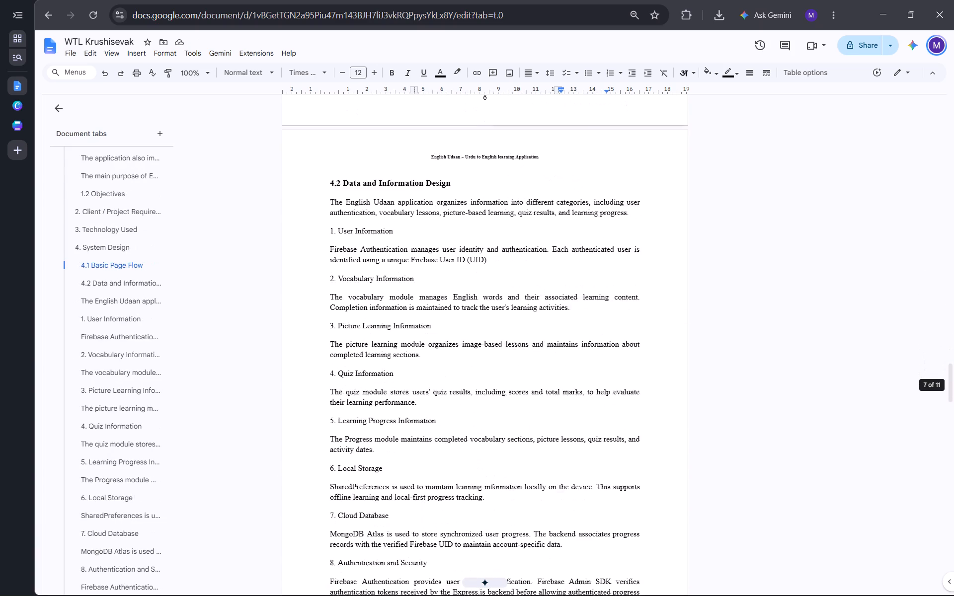
{"action": "scroll", "coordinate": [573, 451], "scroll_direction": "down", "scroll_amount": 9}
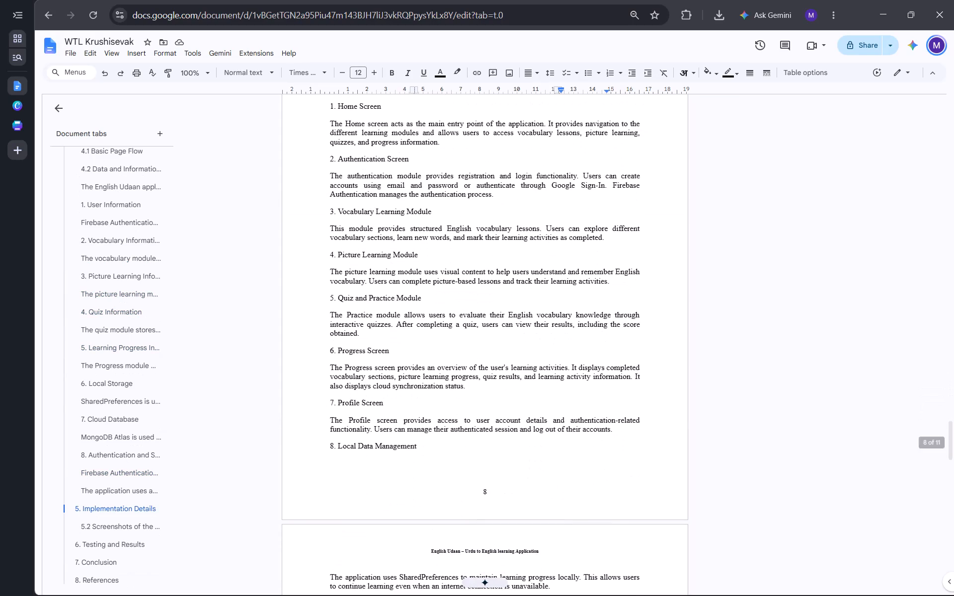
{"action": "scroll", "coordinate": [573, 451], "scroll_direction": "down", "scroll_amount": 1}
{"action": "scroll", "coordinate": [573, 451], "scroll_direction": "up", "scroll_amount": 20}
{"action": "scroll", "coordinate": [573, 451], "scroll_direction": "up", "scroll_amount": 8}
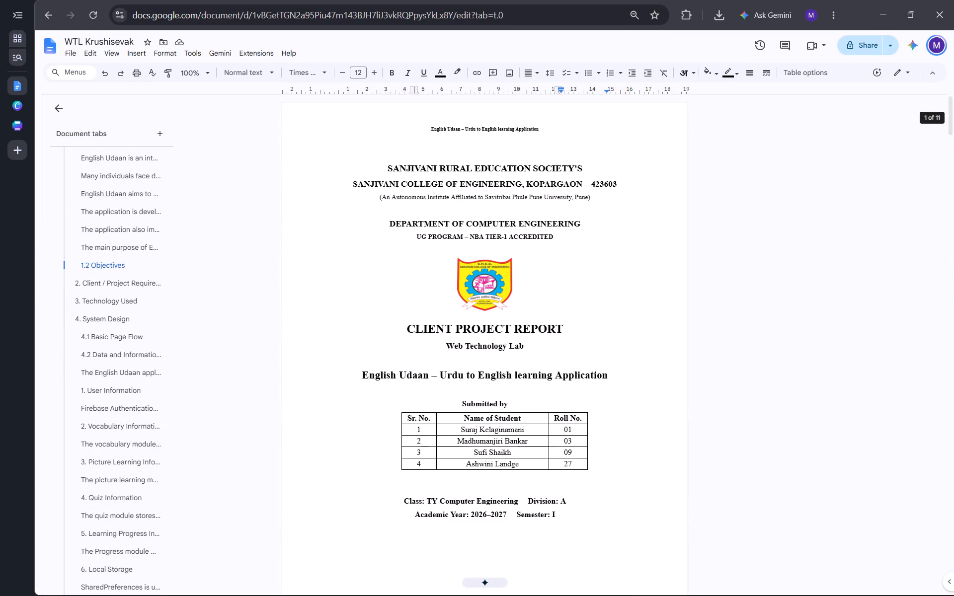
{"action": "scroll", "coordinate": [575, 512], "scroll_direction": "down", "scroll_amount": 4}
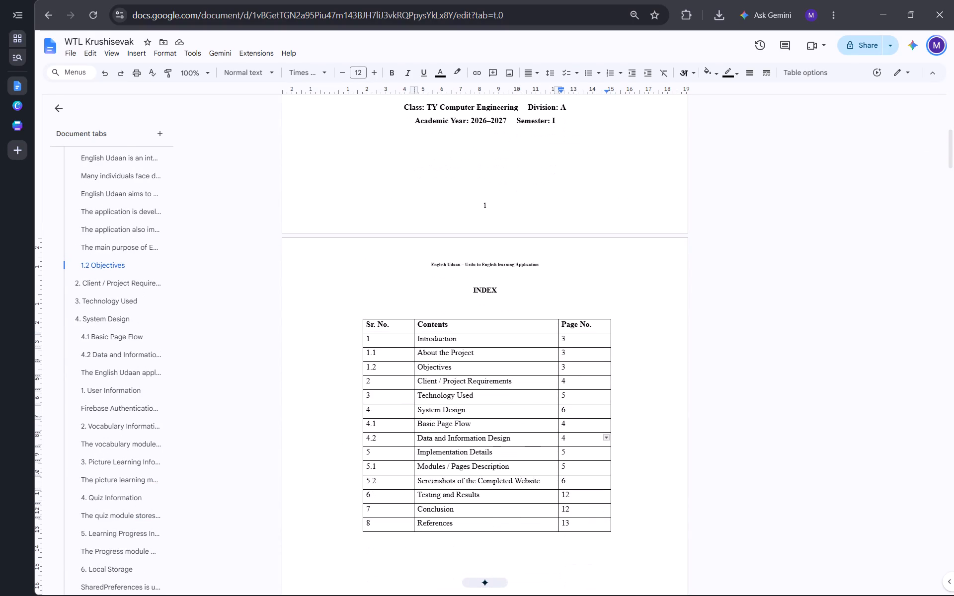
{"action": "left_click", "coordinate": [559, 453]}
{"action": "double_click", "coordinate": [565, 453]}
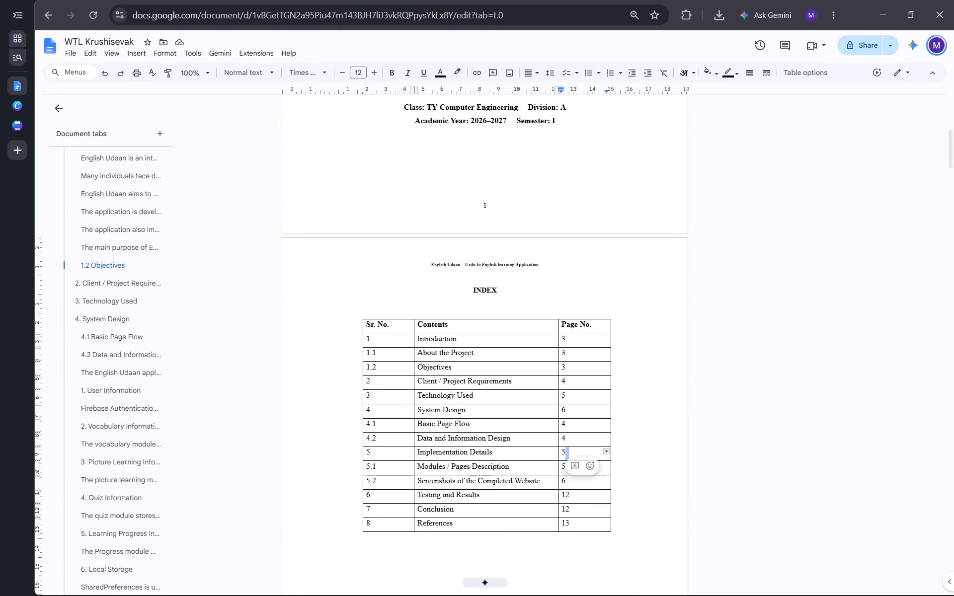
{"action": "left_click", "coordinate": [565, 453]}
{"action": "key", "text": "BackSpace"}
{"action": "key", "text": "8"}
Review the sections from Technology Used through References, checking the page where each begins and the layout of the 5.2 screenshots.
{"action": "scroll", "coordinate": [565, 453], "scroll_direction": "down", "scroll_amount": 3}
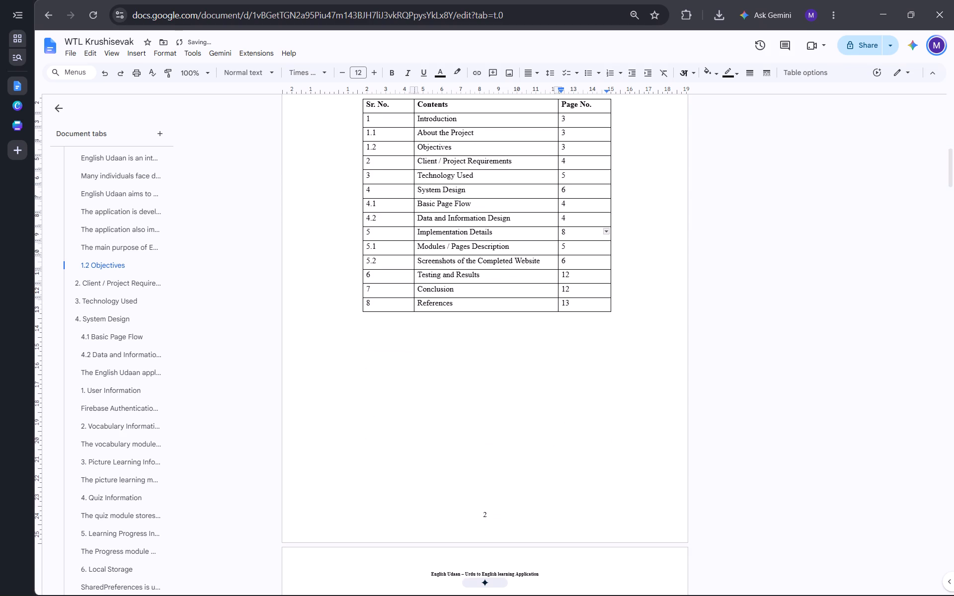
{"action": "scroll", "coordinate": [565, 453], "scroll_direction": "down", "scroll_amount": 17}
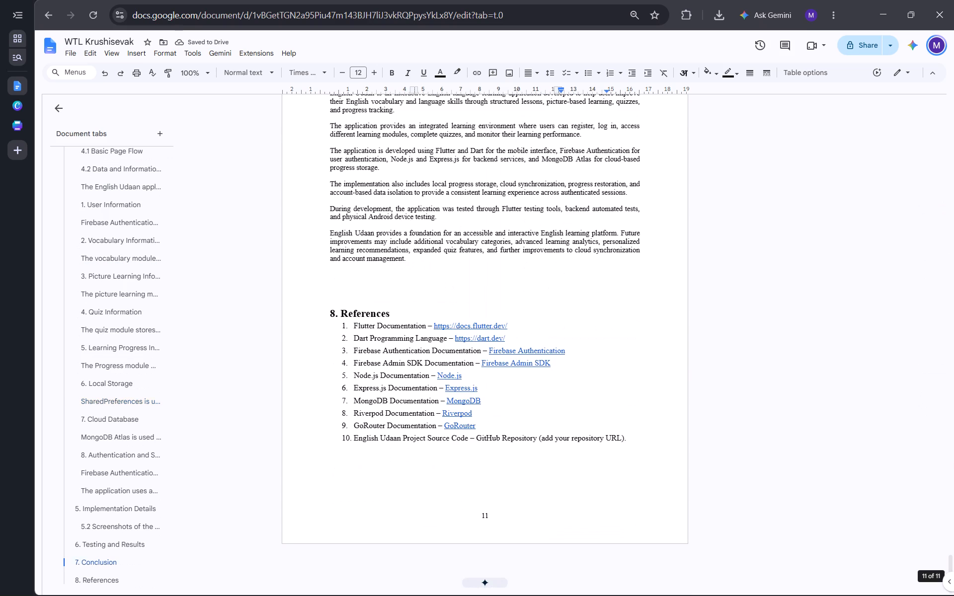
{"action": "scroll", "coordinate": [565, 453], "scroll_direction": "down", "scroll_amount": 6}
{"action": "scroll", "coordinate": [565, 453], "scroll_direction": "up", "scroll_amount": 14}
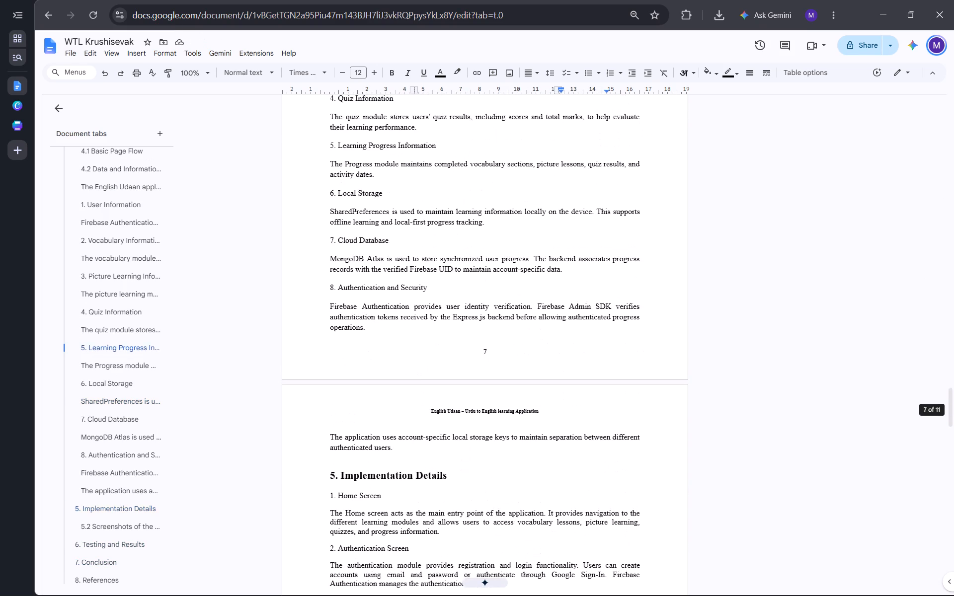
{"action": "scroll", "coordinate": [565, 453], "scroll_direction": "down", "scroll_amount": 1}
{"action": "scroll", "coordinate": [565, 453], "scroll_direction": "up", "scroll_amount": 12}
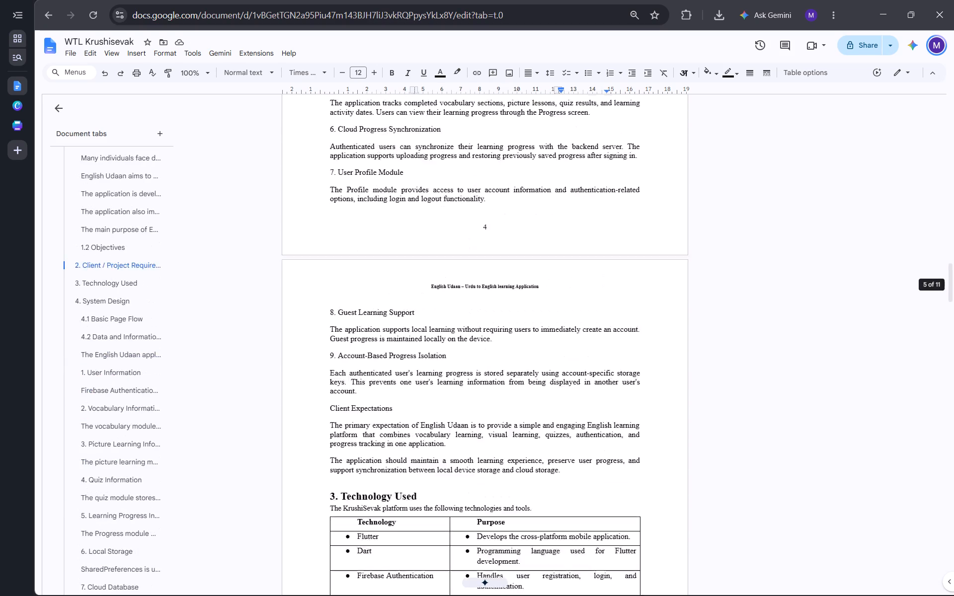
{"action": "scroll", "coordinate": [565, 453], "scroll_direction": "up", "scroll_amount": 3}
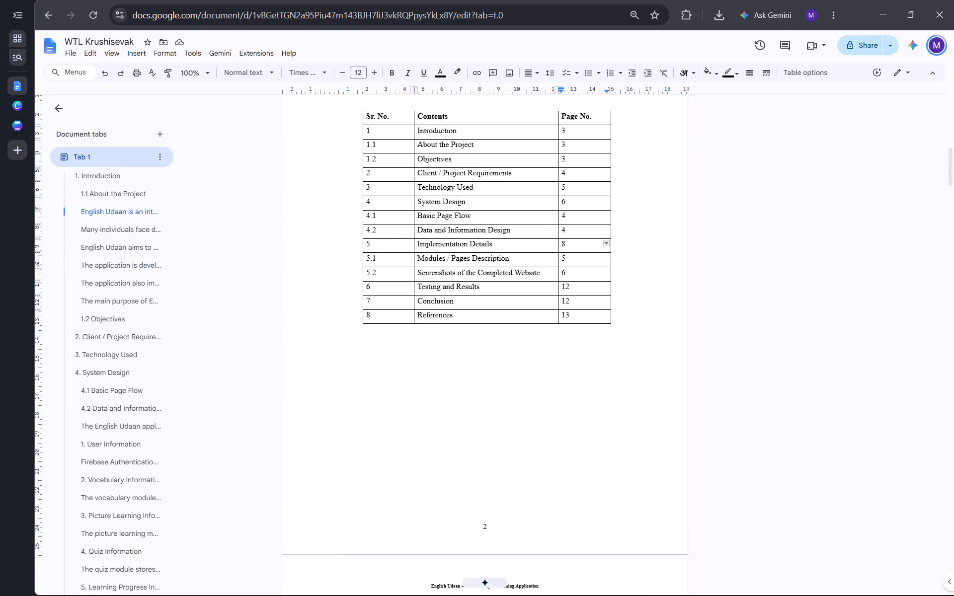
{"action": "scroll", "coordinate": [565, 453], "scroll_direction": "down", "scroll_amount": 10}
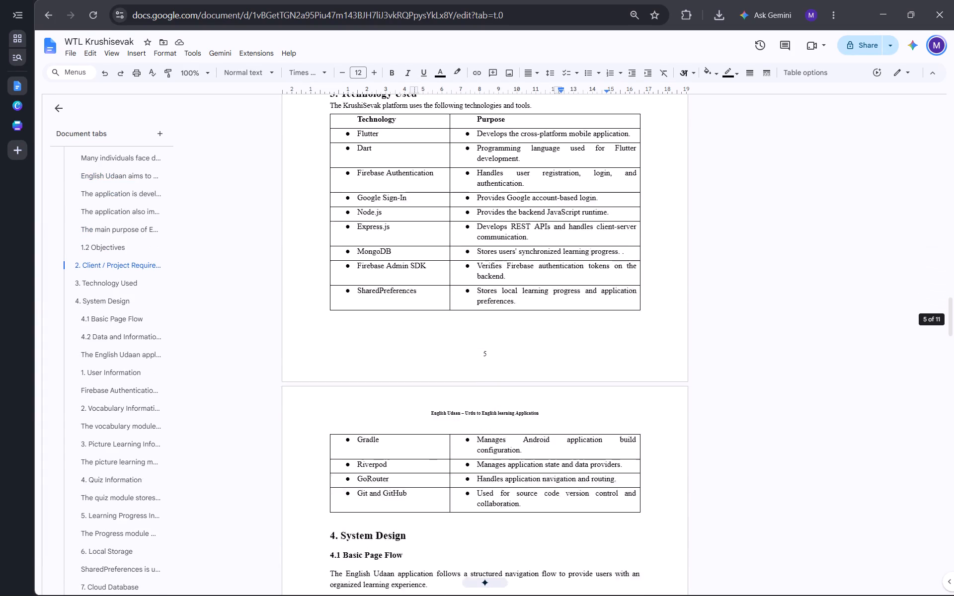
{"action": "scroll", "coordinate": [565, 453], "scroll_direction": "down", "scroll_amount": 8}
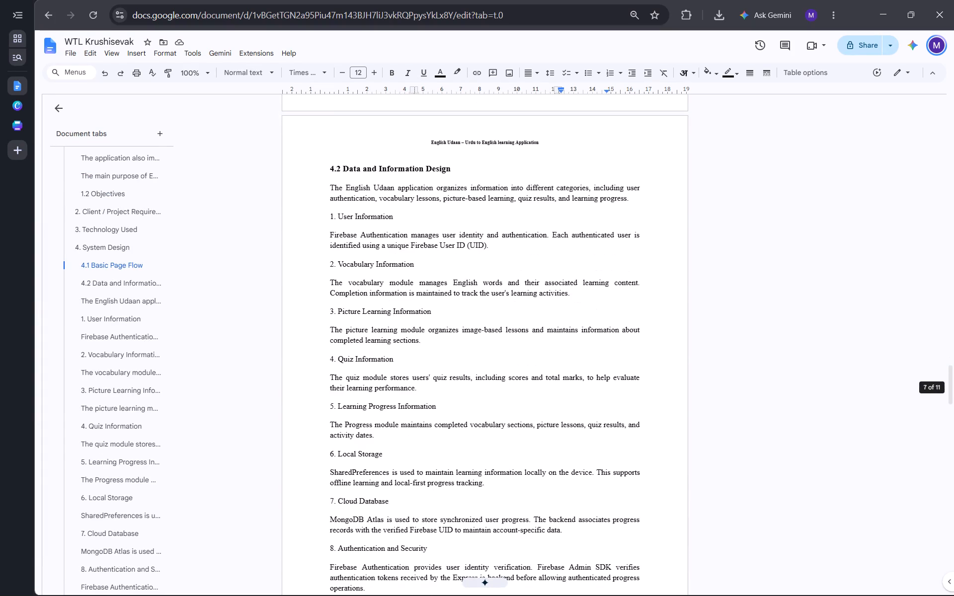
{"action": "scroll", "coordinate": [565, 453], "scroll_direction": "down", "scroll_amount": 9}
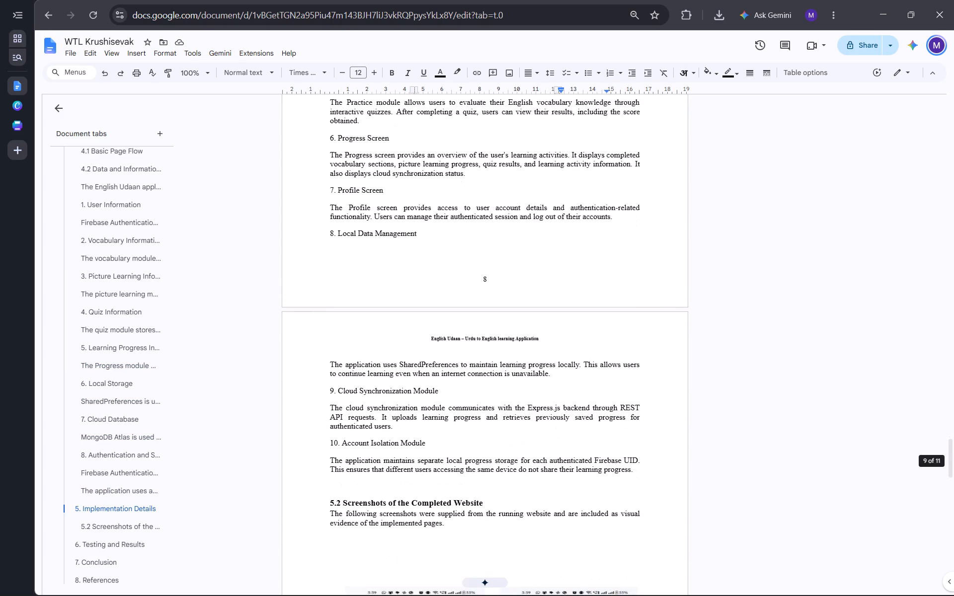
{"action": "scroll", "coordinate": [565, 453], "scroll_direction": "down", "scroll_amount": 3}
{"action": "scroll", "coordinate": [565, 453], "scroll_direction": "up", "scroll_amount": 5}
{"action": "scroll", "coordinate": [565, 453], "scroll_direction": "down", "scroll_amount": 1}
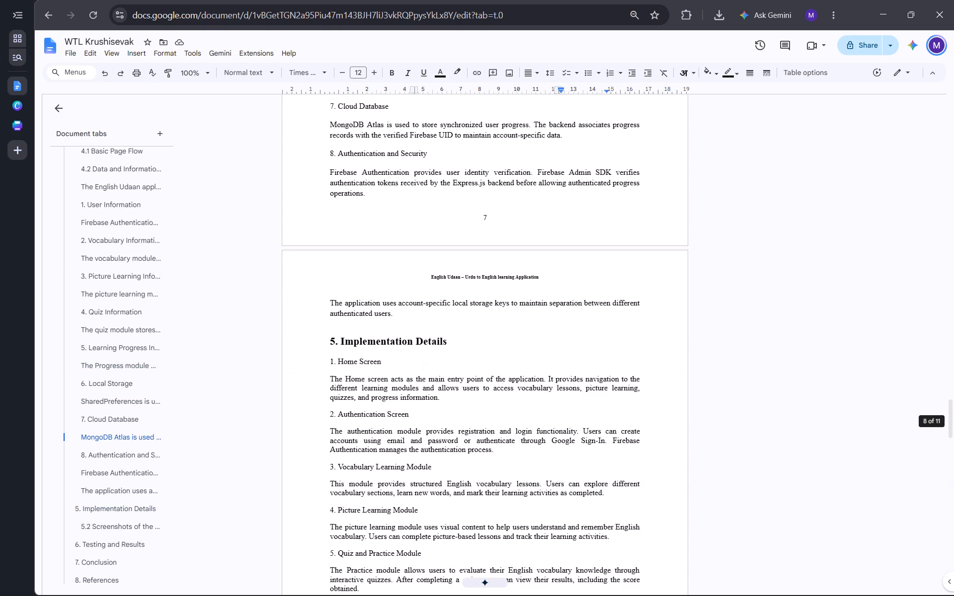
{"action": "scroll", "coordinate": [565, 453], "scroll_direction": "down", "scroll_amount": 3}
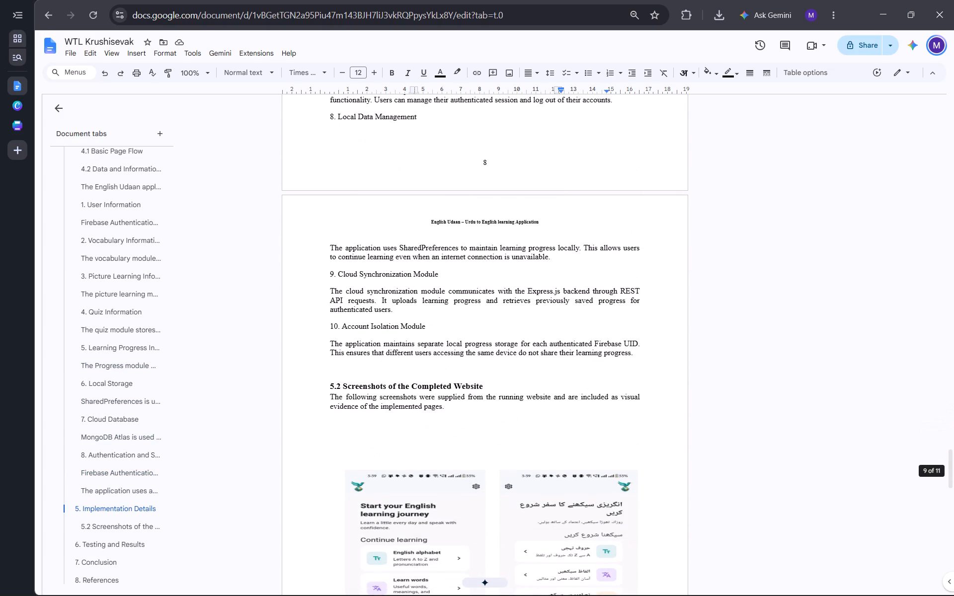
{"action": "scroll", "coordinate": [565, 453], "scroll_direction": "down", "scroll_amount": 8}
{"action": "scroll", "coordinate": [565, 453], "scroll_direction": "up", "scroll_amount": 1}
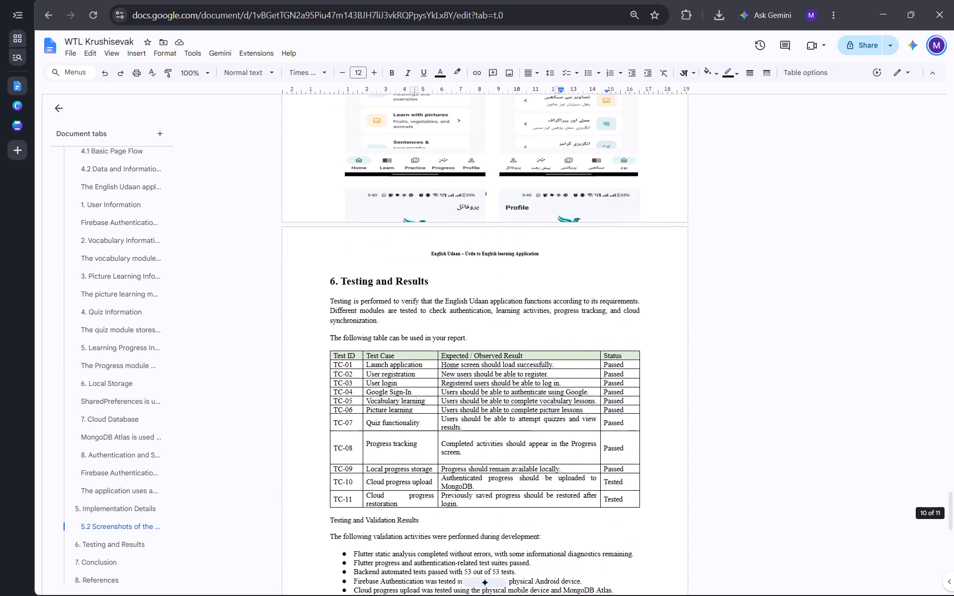
{"action": "scroll", "coordinate": [565, 453], "scroll_direction": "up", "scroll_amount": 4}
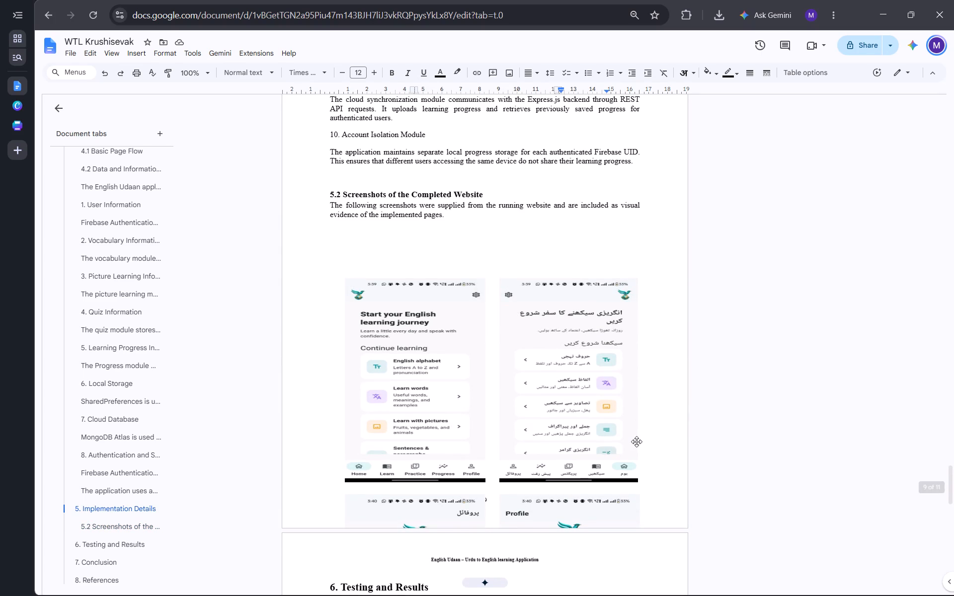
{"action": "scroll", "coordinate": [637, 444], "scroll_direction": "down", "scroll_amount": 2}
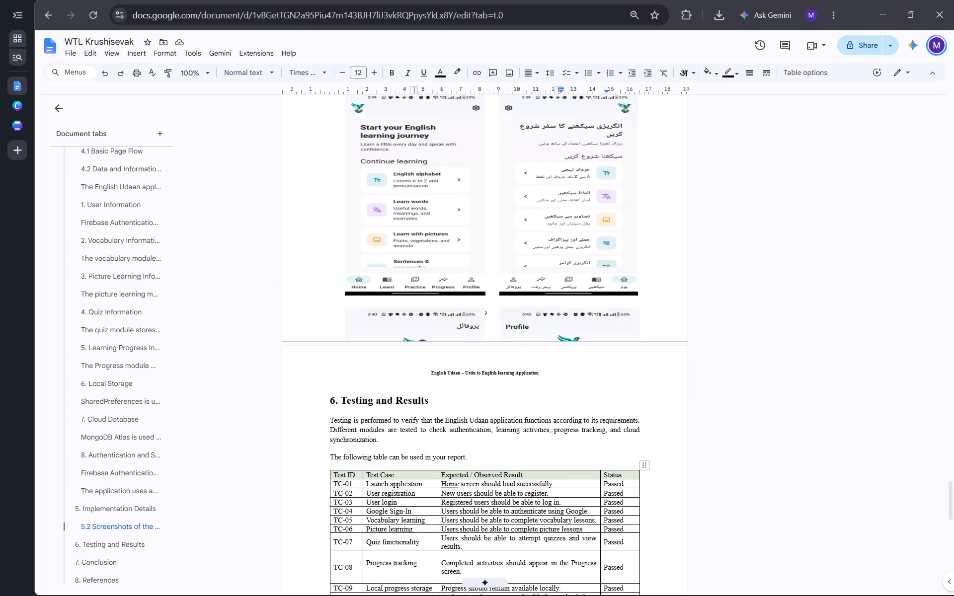
Insert seven blank lines between the introductory text of 5.2 Screenshots of the Completed Website and the app screenshots.
{"action": "scroll", "coordinate": [642, 455], "scroll_direction": "up", "scroll_amount": 2}
{"action": "left_click", "coordinate": [503, 231]}
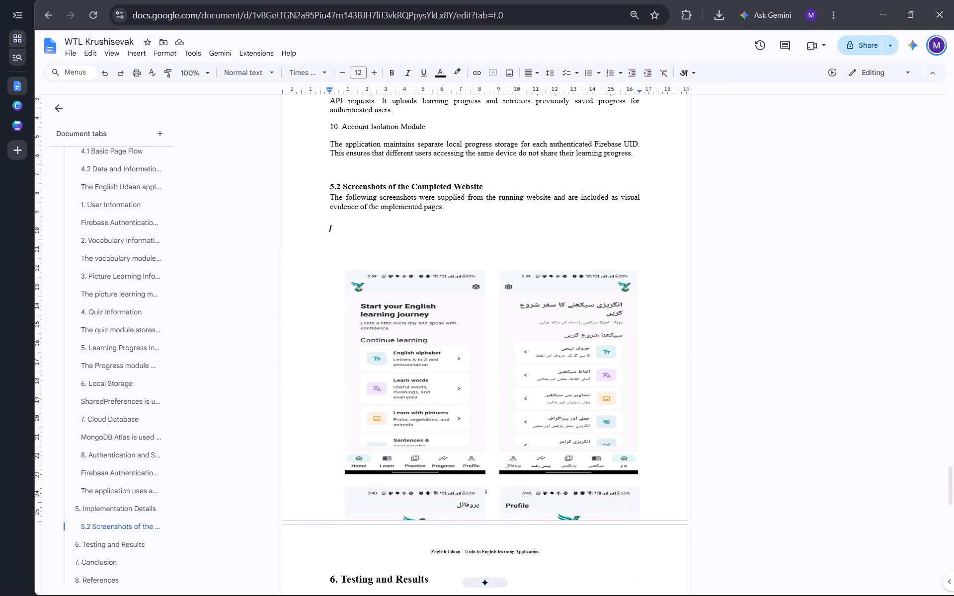
{"action": "key", "text": "Return"}
{"action": "key", "text": "Return"}
{"action": "key", "text": "Return"}
{"action": "key", "text": "Return"}
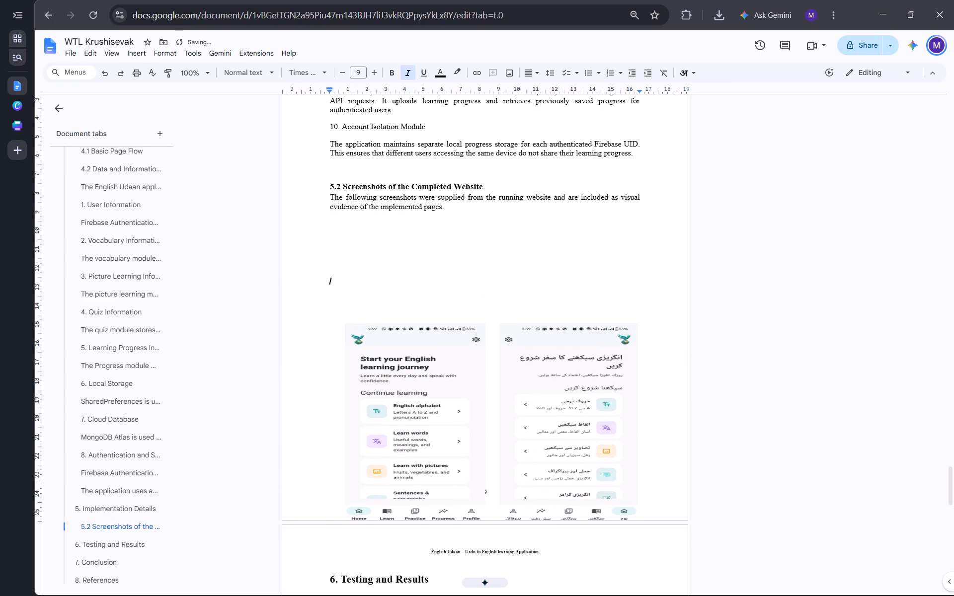
{"action": "key", "text": "Return"}
{"action": "key", "text": "Return"}
{"action": "key", "text": "Return"}
Delete the blank lines between the introductory text of section 5.2 and the app screenshots.
{"action": "scroll", "coordinate": [503, 231], "scroll_direction": "down", "scroll_amount": 1}
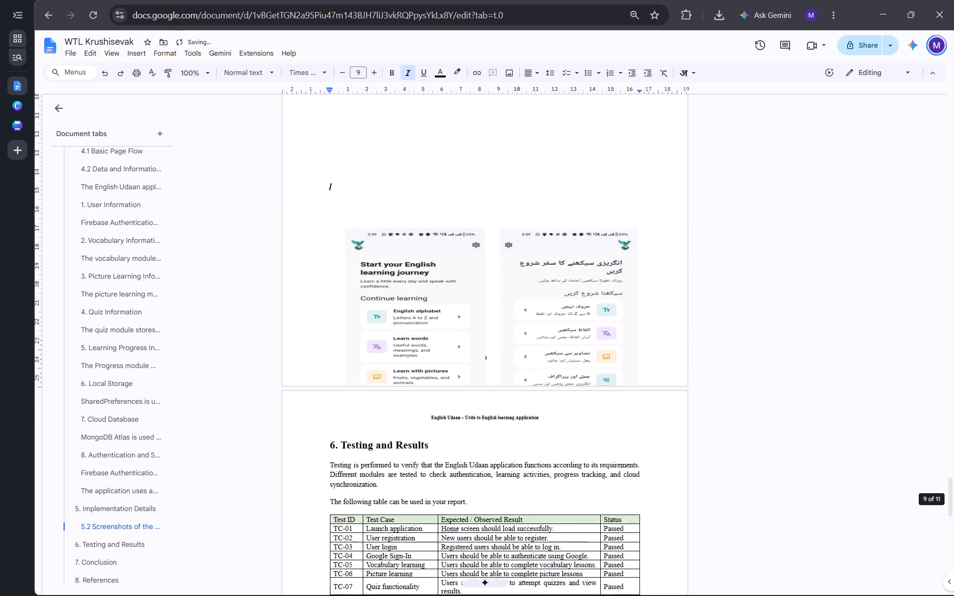
{"action": "scroll", "coordinate": [503, 231], "scroll_direction": "down", "scroll_amount": 1}
{"action": "key", "text": "BackSpace"}
{"action": "key", "text": "BackSpace"}
{"action": "key", "text": "BackSpace"}
{"action": "key", "text": "BackSpace"}
{"action": "key", "text": "BackSpace"}
{"action": "key", "text": "BackSpace"}
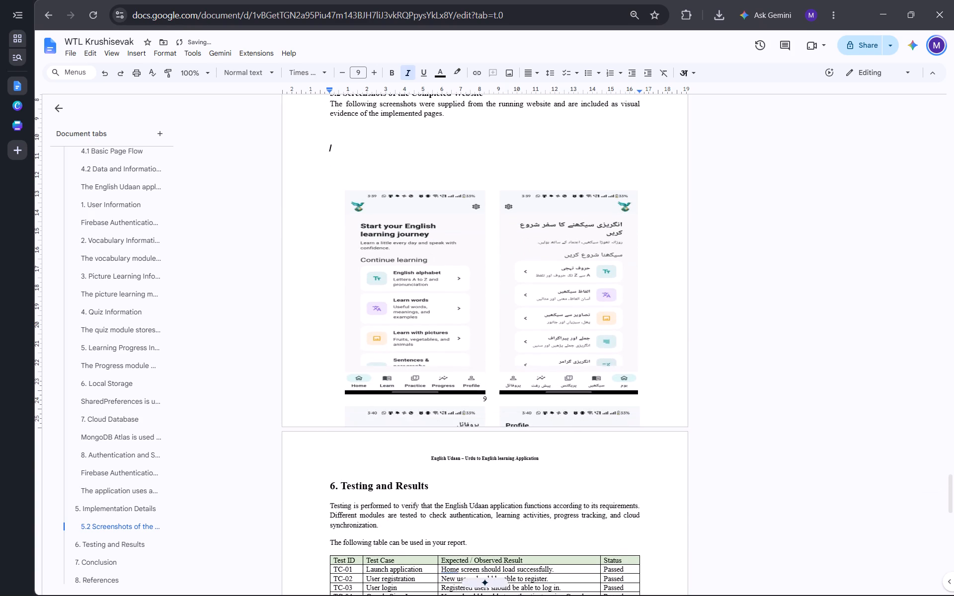
{"action": "key", "text": "BackSpace"}
{"action": "key", "text": "BackSpace"}
{"action": "key", "text": "BackSpace"}
{"action": "key", "text": "BackSpace"}
{"action": "key", "text": "BackSpace"}
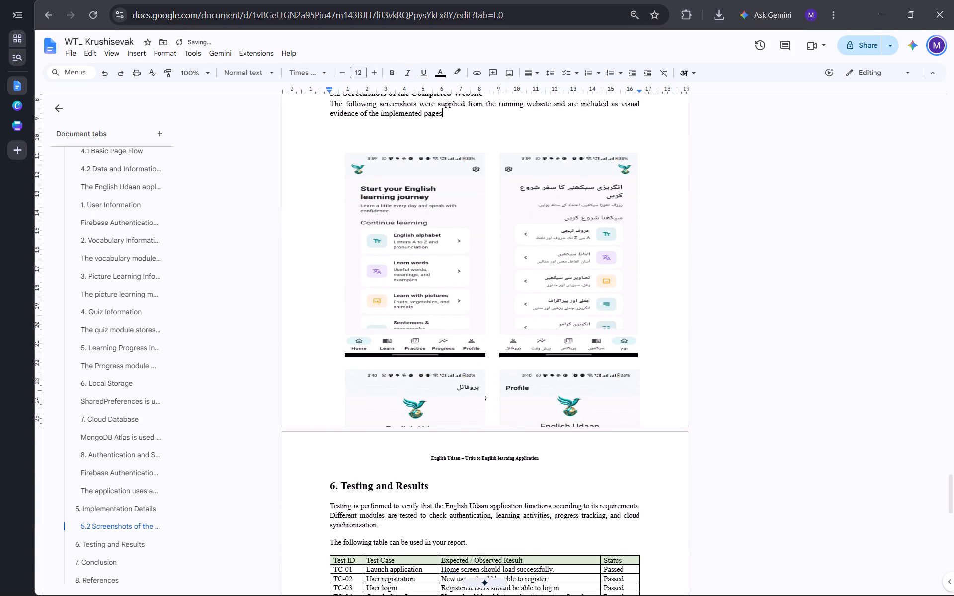
Undo the last deletion below the introductory text of section 5.2.
{"action": "scroll", "coordinate": [503, 231], "scroll_direction": "up", "scroll_amount": 1}
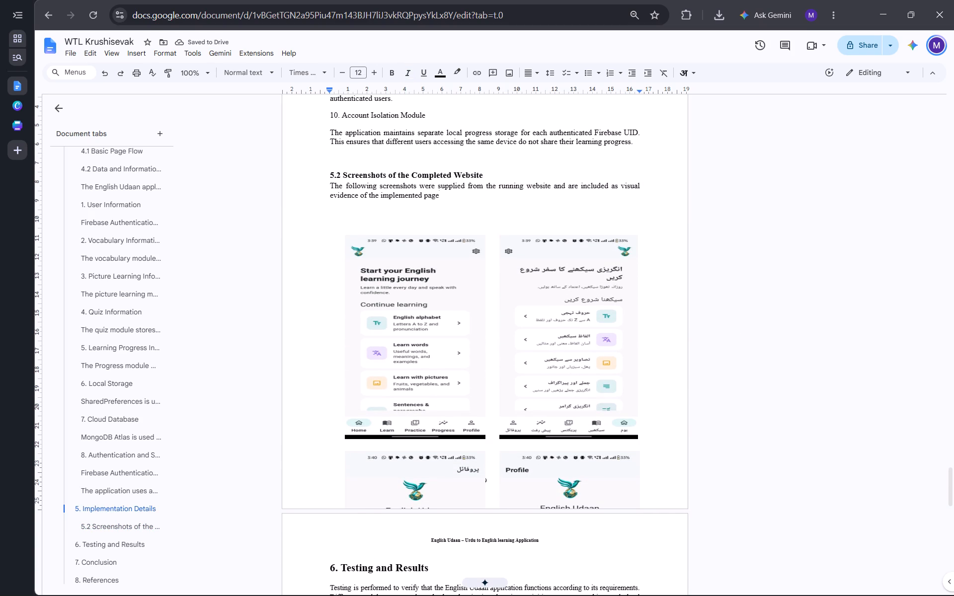
{"action": "left_click", "coordinate": [667, 468]}
{"action": "left_click", "coordinate": [667, 468]}
{"action": "key", "text": "ctrl+z"}
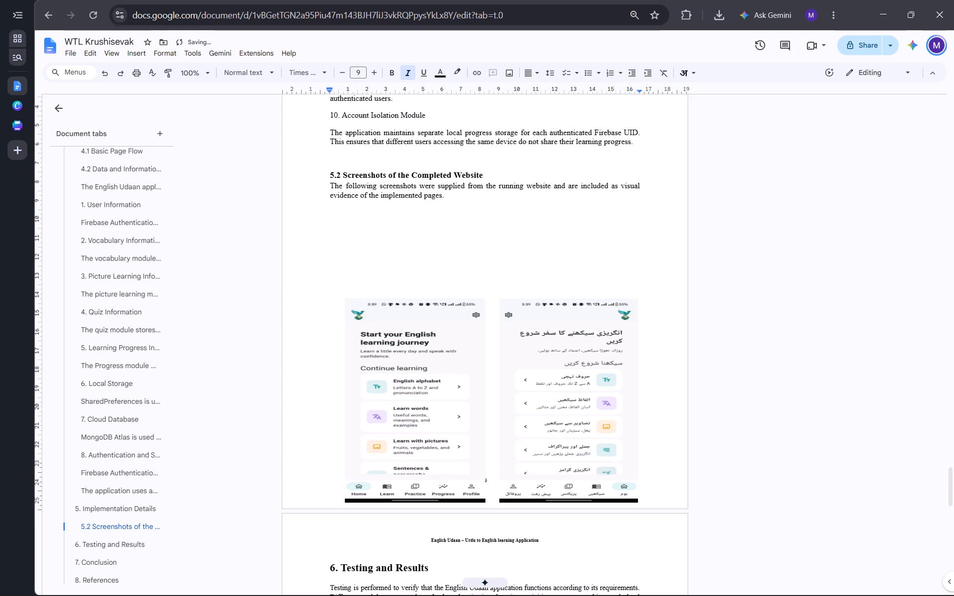
Insert fifteen blank lines before the 6. Testing and Results heading to push it down from the screenshots.
{"action": "scroll", "coordinate": [667, 468], "scroll_direction": "down", "scroll_amount": 3}
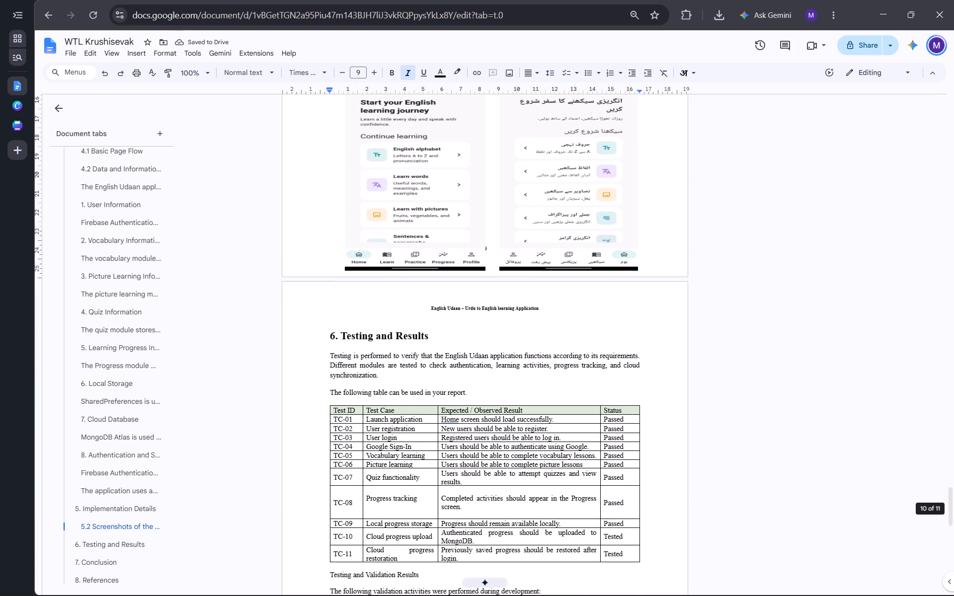
{"action": "left_click", "coordinate": [366, 322]}
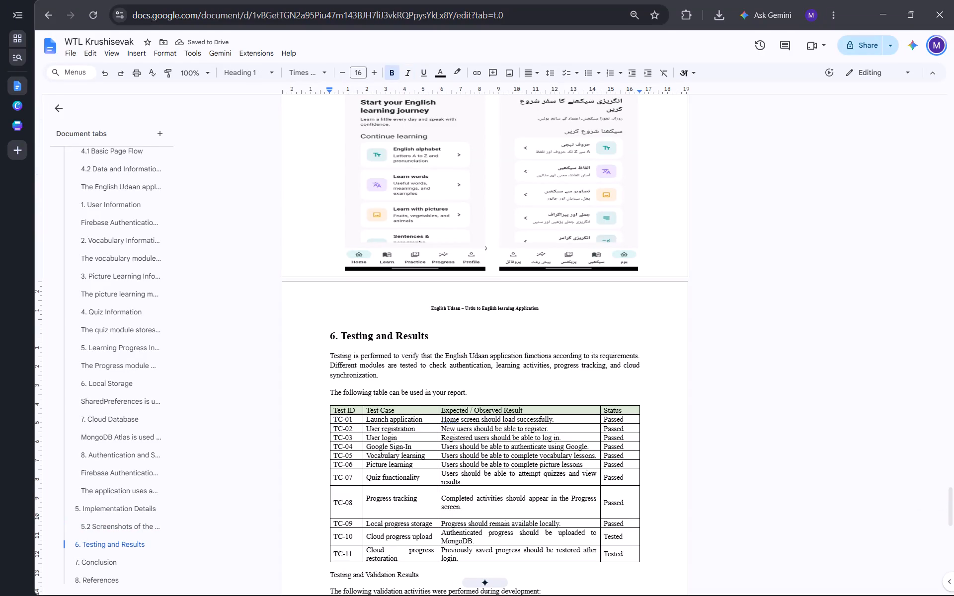
{"action": "left_click", "coordinate": [323, 341]}
{"action": "key", "text": "Return"}
{"action": "key", "text": "Return"}
{"action": "key", "text": "Return"}
{"action": "key", "text": "Return"}
{"action": "key", "text": "Return"}
{"action": "key", "text": "Return"}
{"action": "key", "text": "Return"}
{"action": "key", "text": "Return"}
{"action": "key", "text": "Return"}
{"action": "key", "text": "Return"}
{"action": "key", "text": "Return"}
{"action": "key", "text": "Return"}
{"action": "key", "text": "Return"}
{"action": "key", "text": "Return"}
{"action": "key", "text": "Return"}
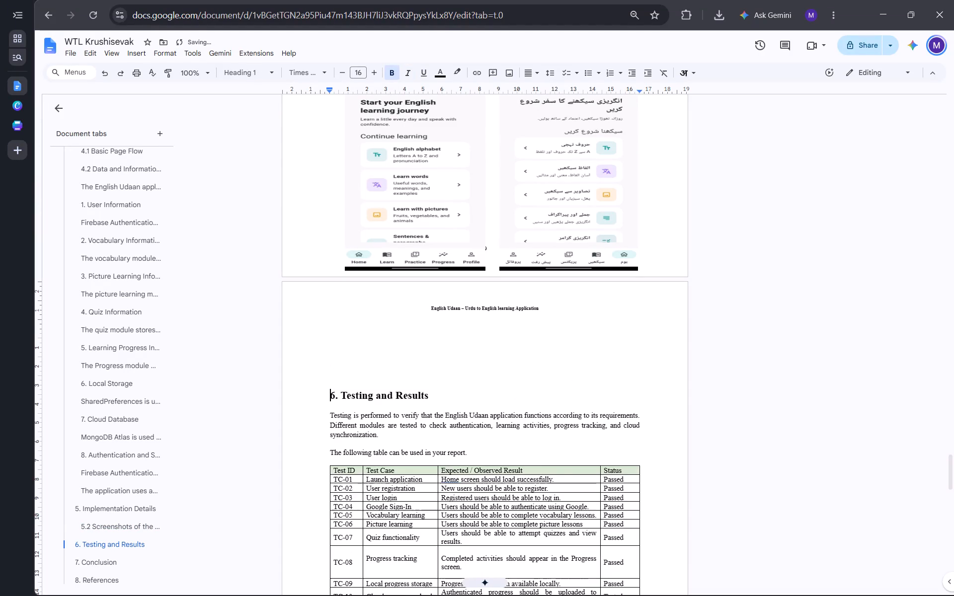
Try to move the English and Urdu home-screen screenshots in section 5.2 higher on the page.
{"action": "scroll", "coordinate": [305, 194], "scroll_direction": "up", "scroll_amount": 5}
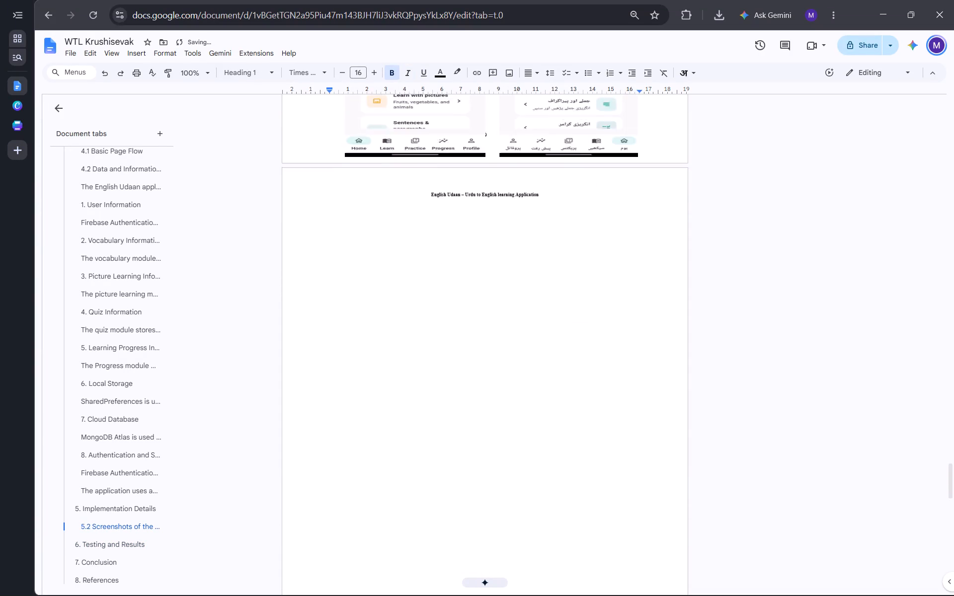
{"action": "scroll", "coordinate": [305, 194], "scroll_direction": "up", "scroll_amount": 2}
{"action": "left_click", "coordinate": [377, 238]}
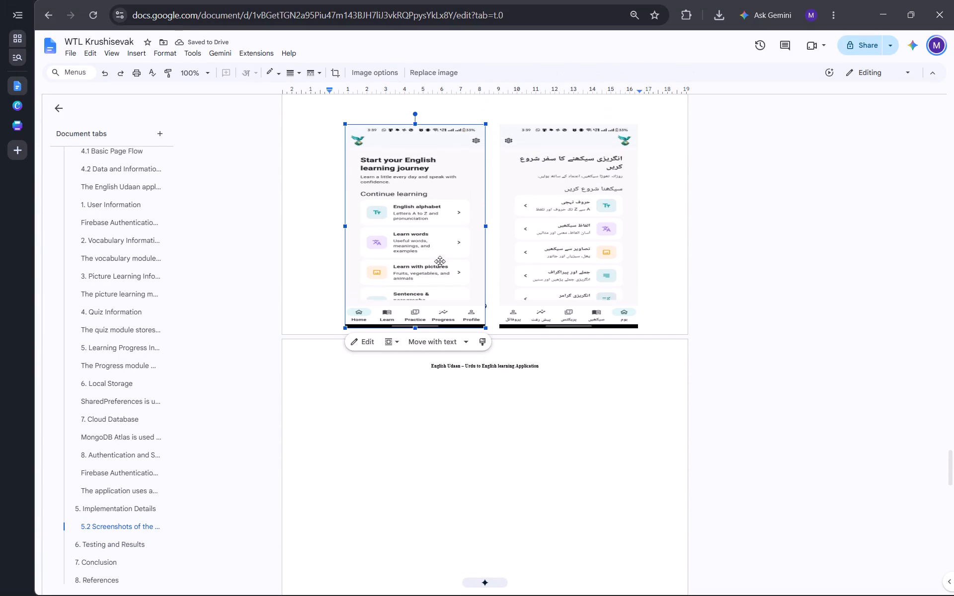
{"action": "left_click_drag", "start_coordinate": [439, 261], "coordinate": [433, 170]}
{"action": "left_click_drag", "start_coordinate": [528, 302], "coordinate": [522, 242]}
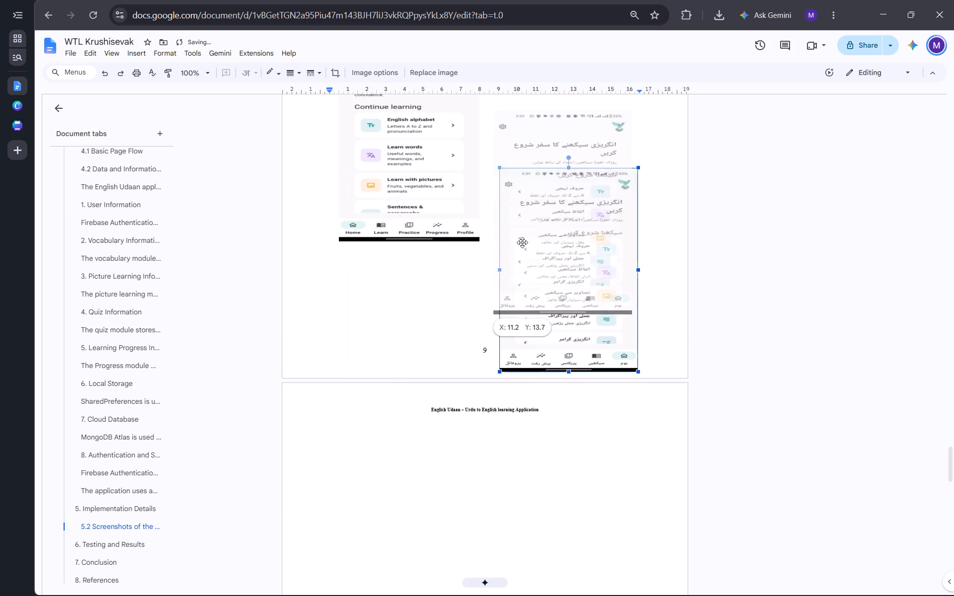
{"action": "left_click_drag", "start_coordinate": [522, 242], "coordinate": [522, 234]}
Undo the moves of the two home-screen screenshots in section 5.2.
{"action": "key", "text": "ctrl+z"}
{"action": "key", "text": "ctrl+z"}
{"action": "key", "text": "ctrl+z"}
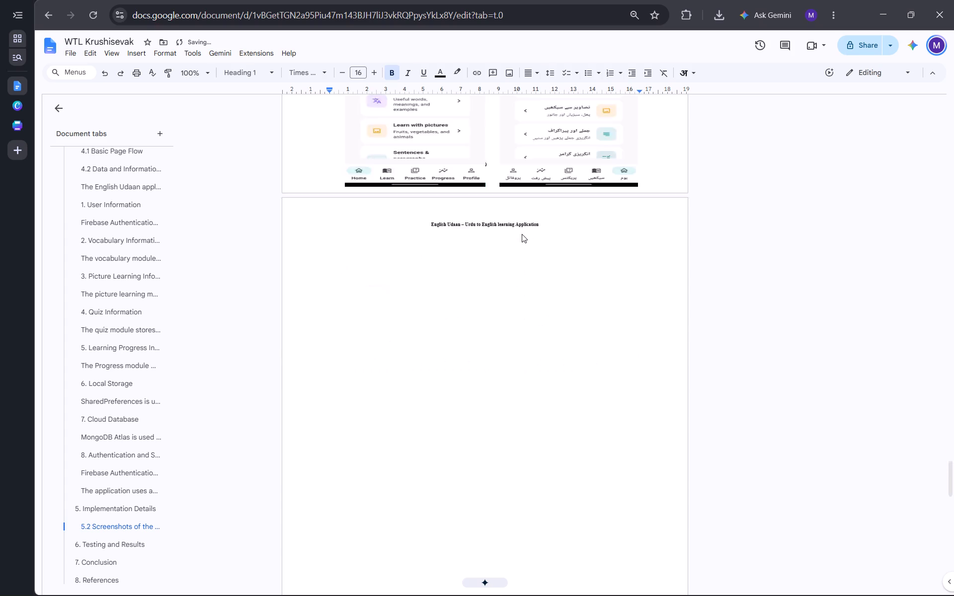
Undo the blank lines inserted before the 6. Testing and Results heading.
{"action": "key", "text": "ctrl+z"}
{"action": "key", "text": "ctrl+z"}
{"action": "key", "text": "ctrl+z"}
{"action": "key", "text": "ctrl+z"}
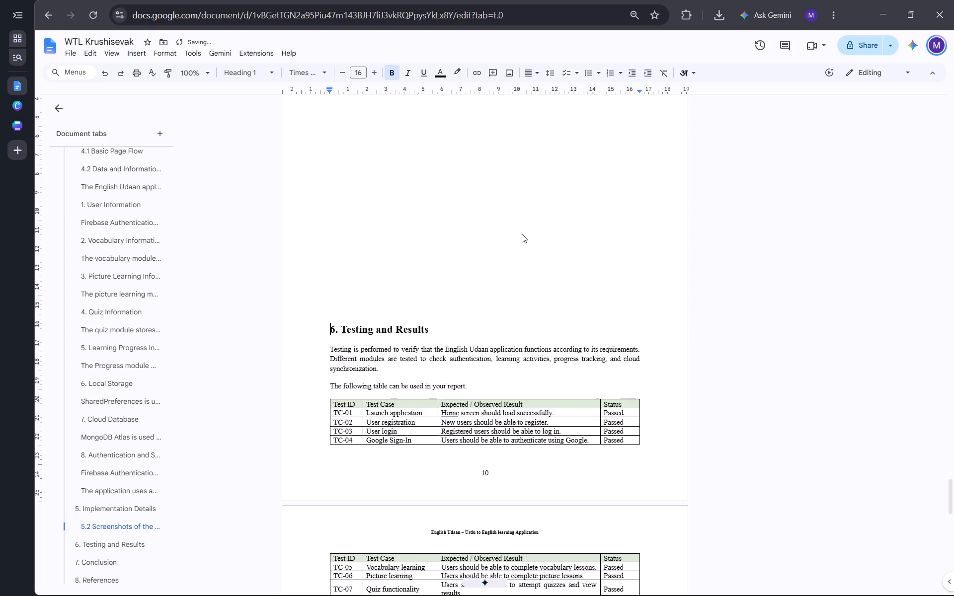
{"action": "key", "text": "ctrl+z"}
{"action": "key", "text": "ctrl+z"}
{"action": "key", "text": "ctrl+z"}
{"action": "key", "text": "ctrl+z"}
{"action": "key", "text": "ctrl+z"}
{"action": "key", "text": "ctrl+z"}
{"action": "key", "text": "ctrl+z"}
{"action": "key", "text": "ctrl+z"}
{"action": "key", "text": "ctrl+z"}
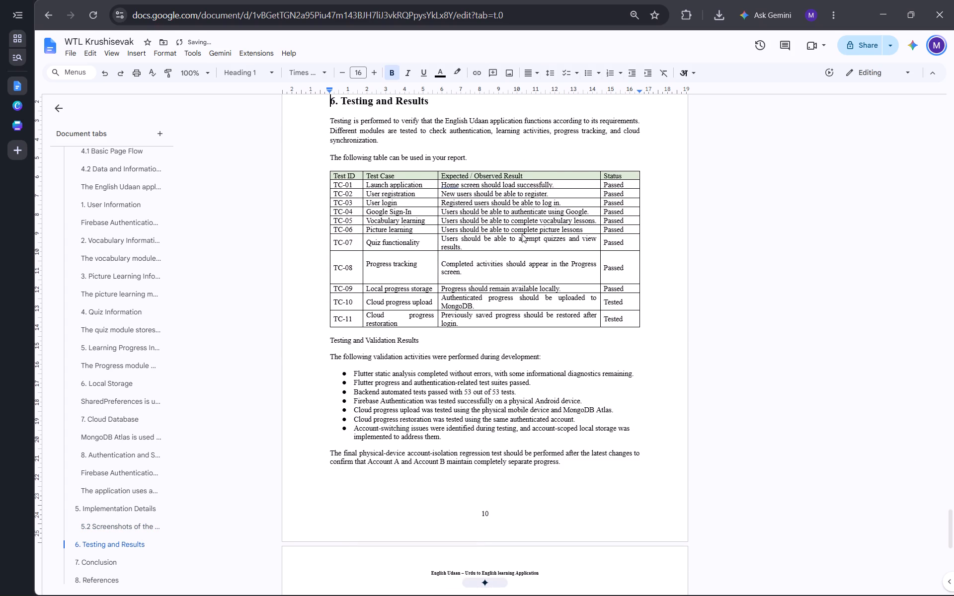
Undo the earlier spacing edits between the introductory text and the app screenshots in section 5.2.
{"action": "key", "text": "ctrl+z"}
{"action": "key", "text": "ctrl+z"}
{"action": "key", "text": "ctrl+z"}
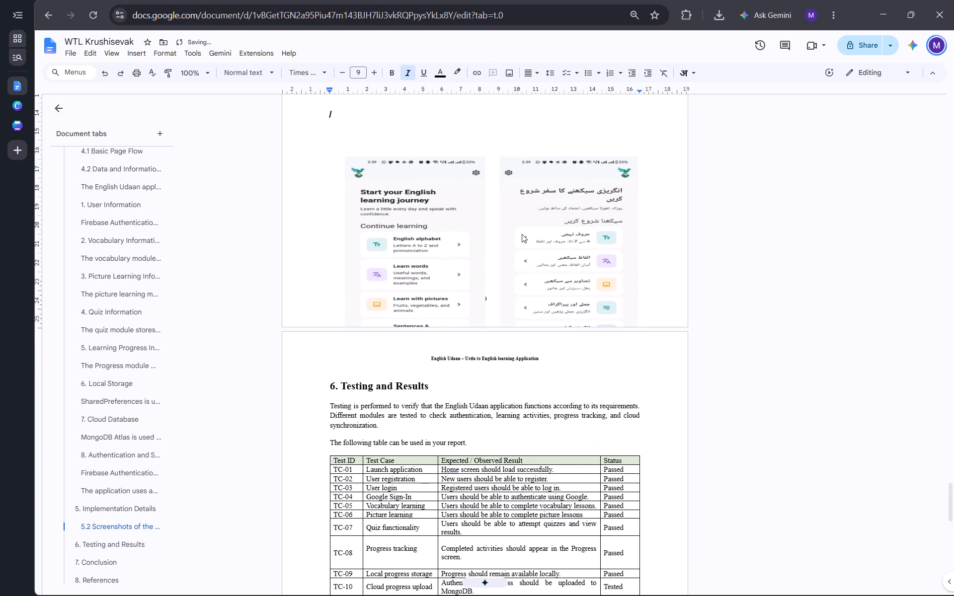
{"action": "key", "text": "ctrl+z"}
{"action": "key", "text": "ctrl+z"}
{"action": "key", "text": "ctrl+z"}
{"action": "key", "text": "ctrl+z"}
{"action": "key", "text": "ctrl+z"}
{"action": "key", "text": "ctrl+z"}
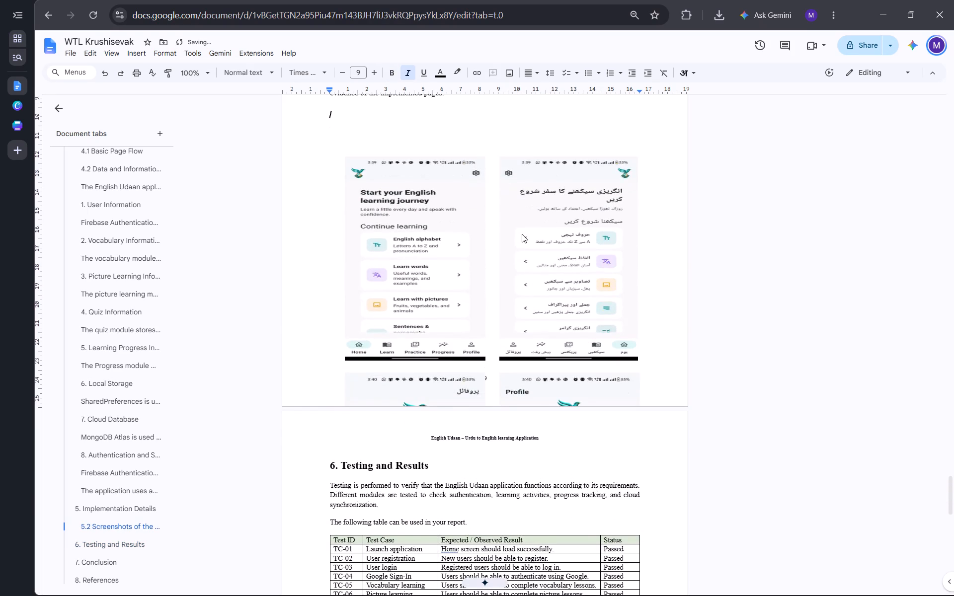
Undo the removal of the System Architecture row from the index and of the 4.3 heading and diagram.
{"action": "key", "text": "ctrl+z"}
{"action": "key", "text": "ctrl+z"}
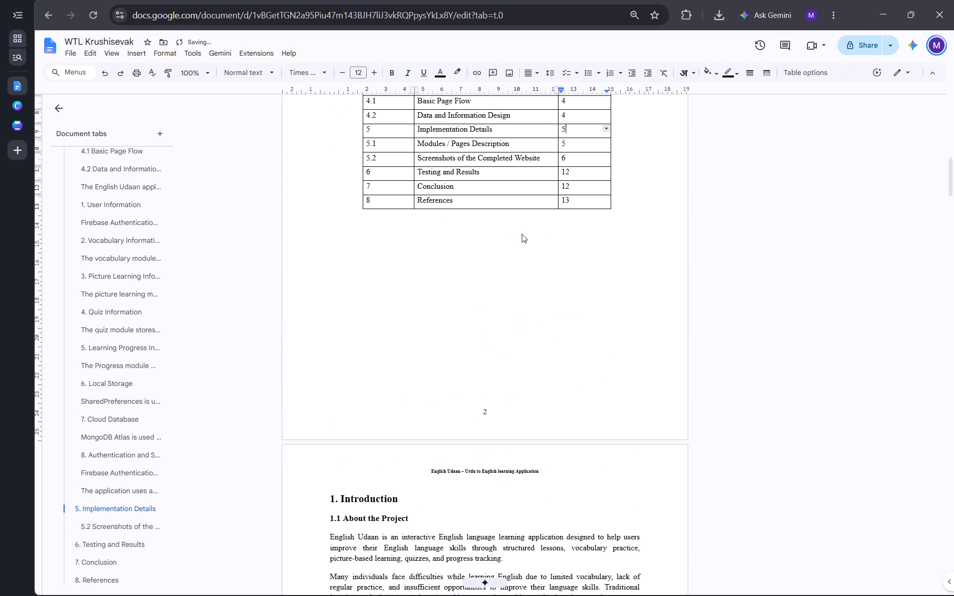
{"action": "key", "text": "ctrl+z"}
{"action": "key", "text": "ctrl+z"}
{"action": "key", "text": "ctrl+z"}
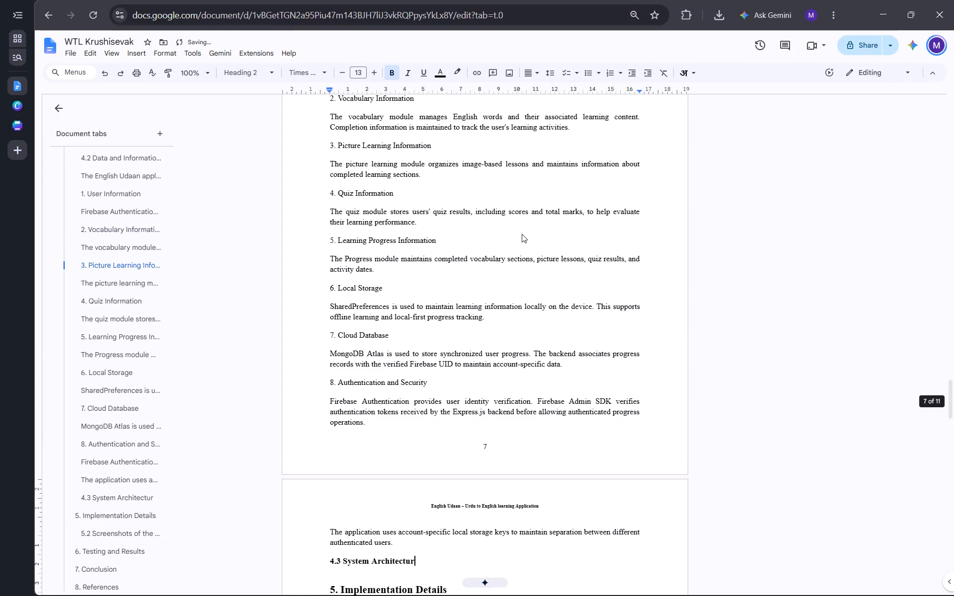
{"action": "key", "text": "ctrl+z"}
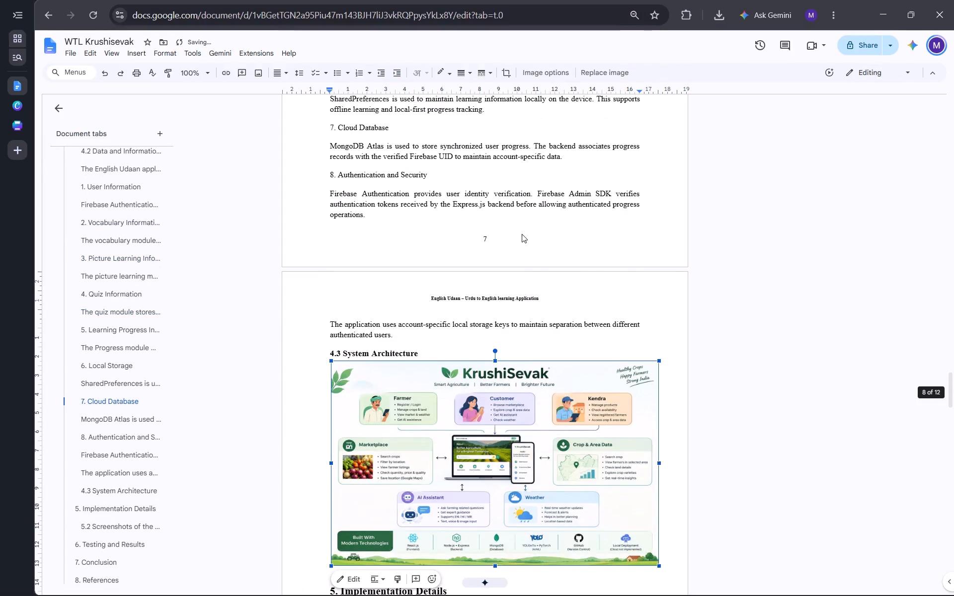
Check the section pages and set the References page number in the index to 12.
{"action": "scroll", "coordinate": [522, 234], "scroll_direction": "down", "scroll_amount": 10}
{"action": "scroll", "coordinate": [522, 234], "scroll_direction": "up", "scroll_amount": 2}
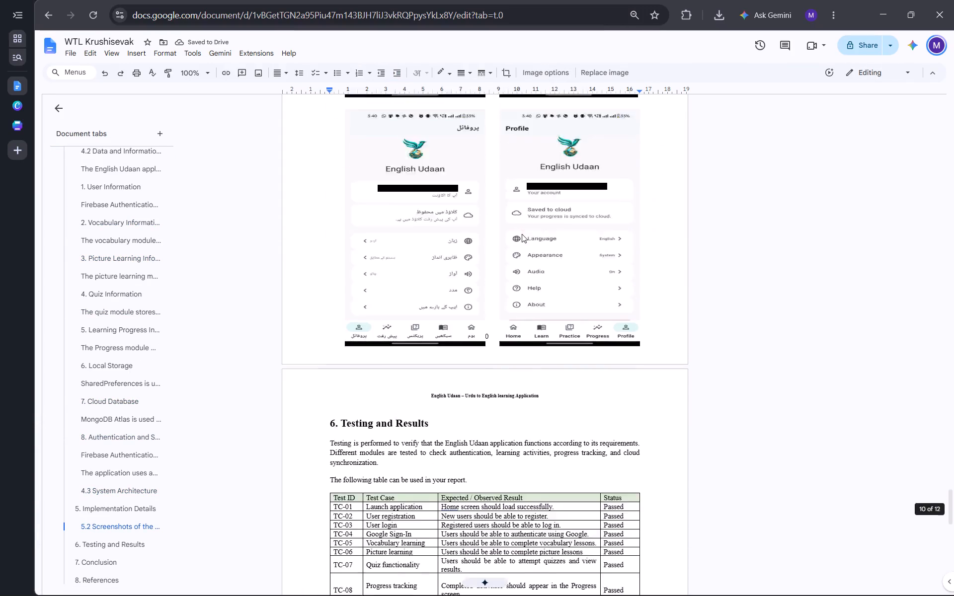
{"action": "scroll", "coordinate": [522, 234], "scroll_direction": "up", "scroll_amount": 2}
{"action": "scroll", "coordinate": [522, 234], "scroll_direction": "down", "scroll_amount": 13}
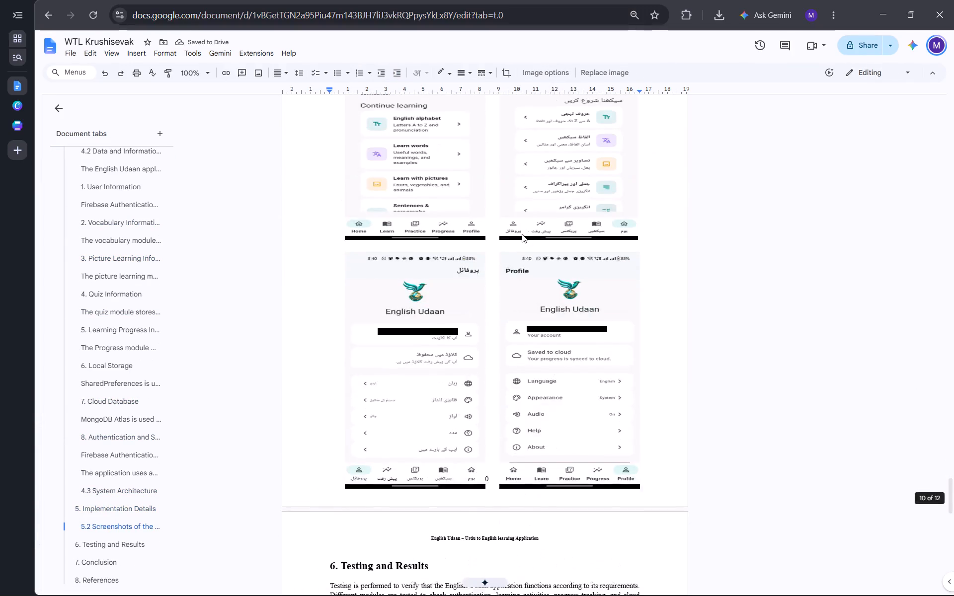
{"action": "scroll", "coordinate": [522, 234], "scroll_direction": "down", "scroll_amount": 13}
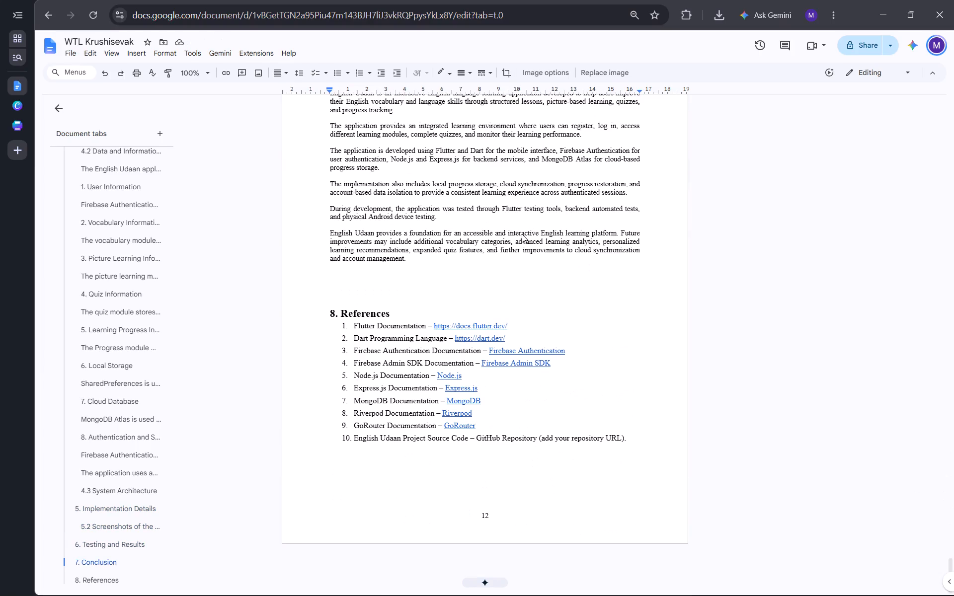
{"action": "scroll", "coordinate": [522, 234], "scroll_direction": "up", "scroll_amount": 20}
{"action": "scroll", "coordinate": [522, 234], "scroll_direction": "up", "scroll_amount": 15}
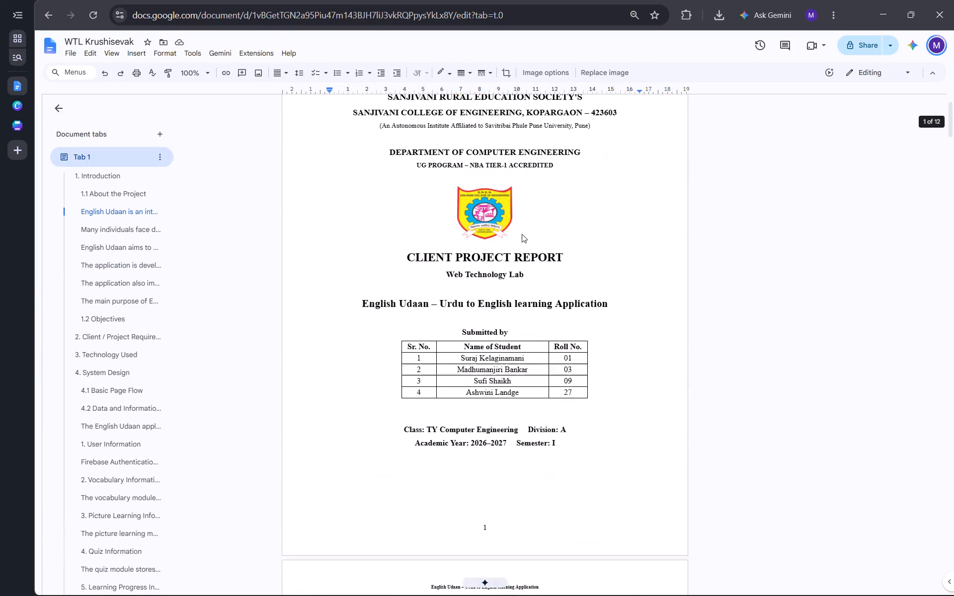
{"action": "scroll", "coordinate": [522, 234], "scroll_direction": "down", "scroll_amount": 7}
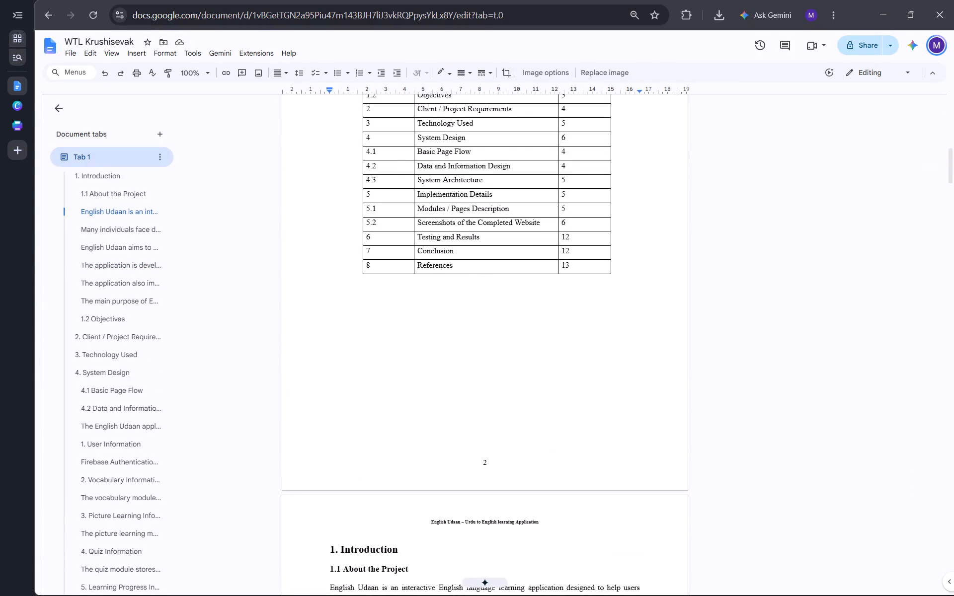
{"action": "double_click", "coordinate": [567, 269]}
{"action": "type", "text": "12"}
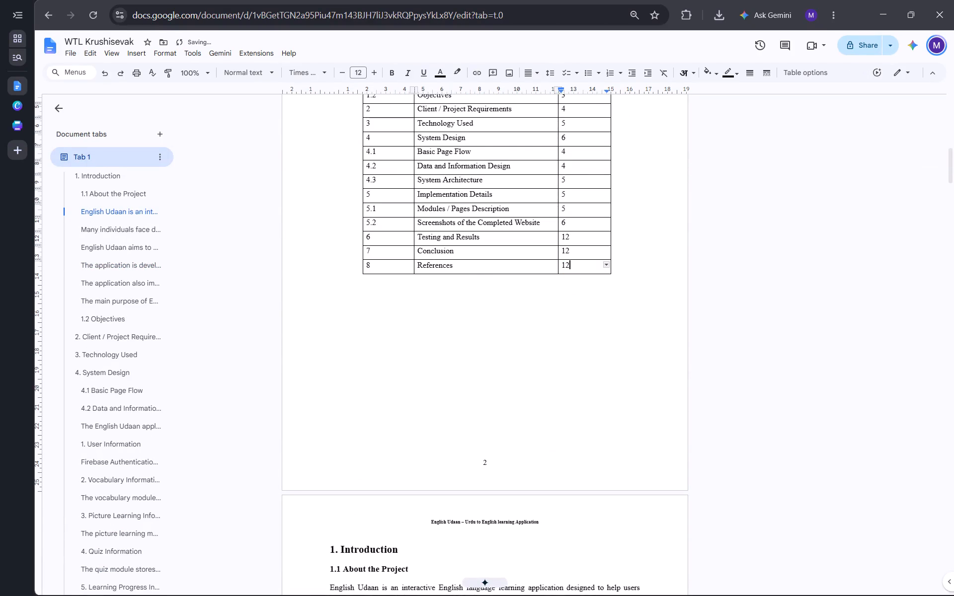
Check the 5.2 screenshots' page and set the Screenshots of the Completed Website page number in the index to 10.
{"action": "scroll", "coordinate": [567, 269], "scroll_direction": "up", "scroll_amount": 1}
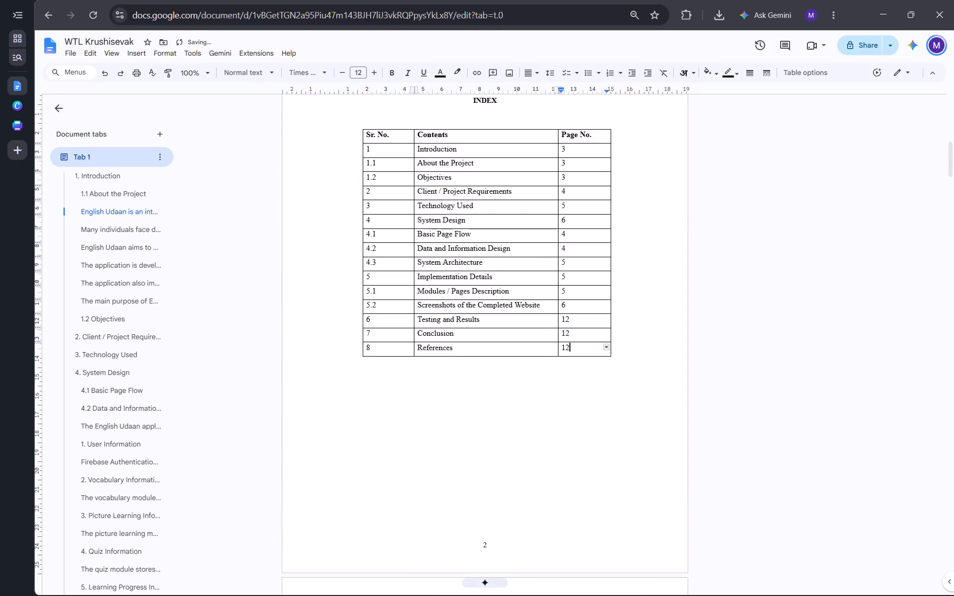
{"action": "scroll", "coordinate": [566, 341], "scroll_direction": "down", "scroll_amount": 17}
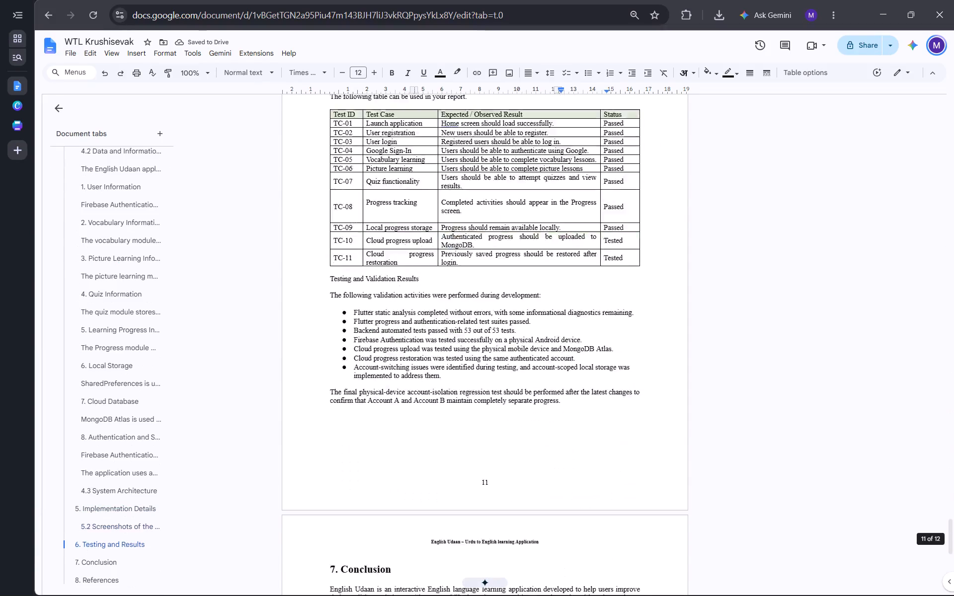
{"action": "scroll", "coordinate": [566, 341], "scroll_direction": "down", "scroll_amount": 2}
{"action": "scroll", "coordinate": [566, 341], "scroll_direction": "up", "scroll_amount": 5}
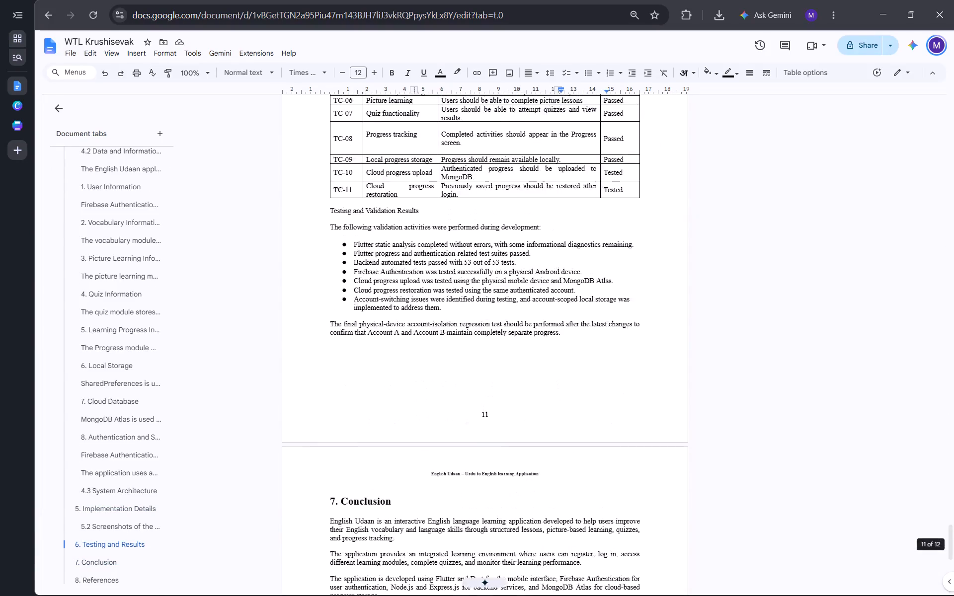
{"action": "scroll", "coordinate": [566, 341], "scroll_direction": "up", "scroll_amount": 2}
{"action": "scroll", "coordinate": [566, 341], "scroll_direction": "down", "scroll_amount": 1}
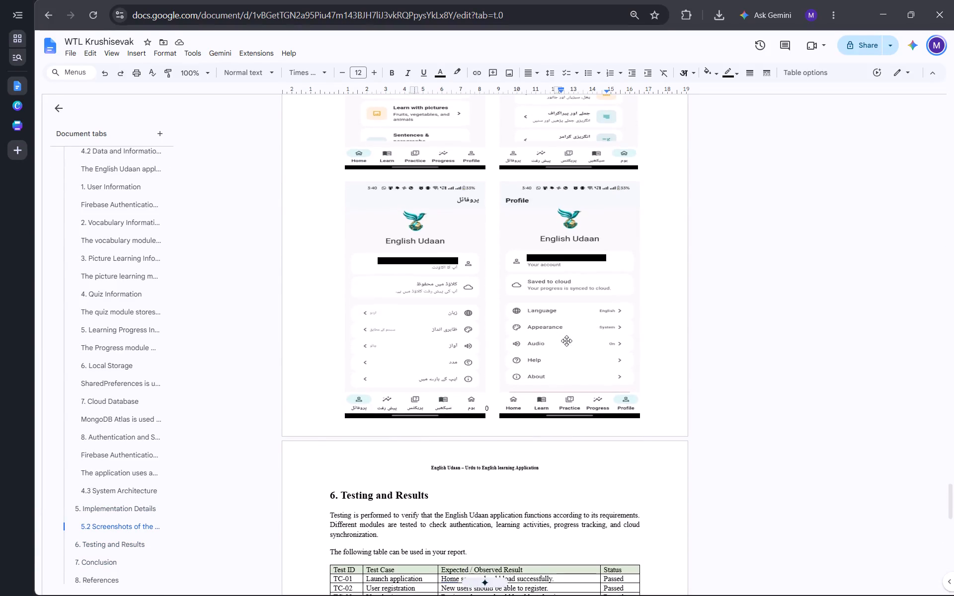
{"action": "scroll", "coordinate": [566, 341], "scroll_direction": "up", "scroll_amount": 3}
{"action": "scroll", "coordinate": [566, 341], "scroll_direction": "down", "scroll_amount": 6}
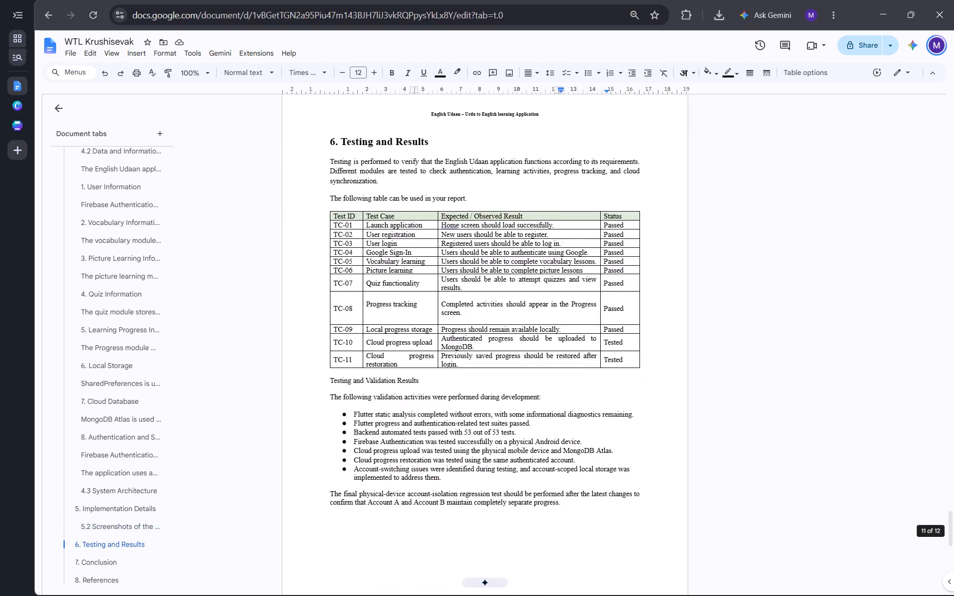
{"action": "scroll", "coordinate": [566, 341], "scroll_direction": "down", "scroll_amount": 2}
{"action": "scroll", "coordinate": [566, 341], "scroll_direction": "up", "scroll_amount": 20}
{"action": "scroll", "coordinate": [566, 341], "scroll_direction": "up", "scroll_amount": 6}
{"action": "scroll", "coordinate": [566, 341], "scroll_direction": "down", "scroll_amount": 4}
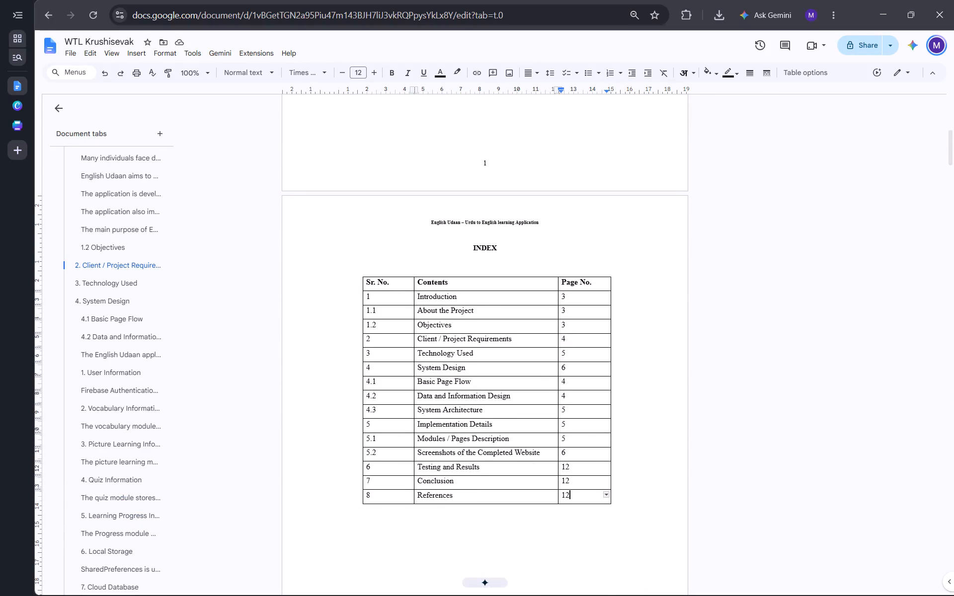
{"action": "double_click", "coordinate": [566, 455]}
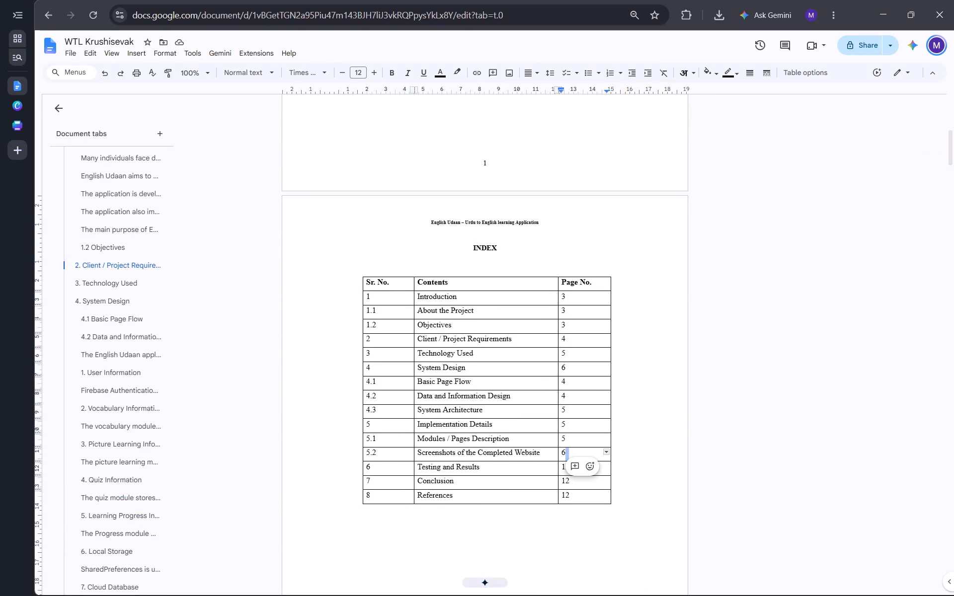
{"action": "left_click", "coordinate": [566, 455]}
{"action": "key", "text": "BackSpace"}
{"action": "type", "text": "10"}
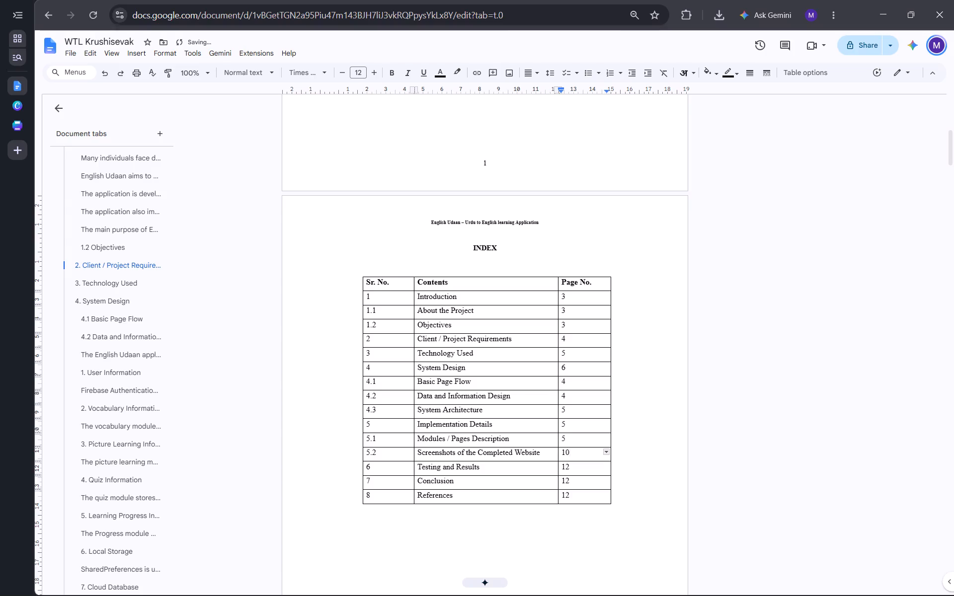
Check where the module descriptions start and set the Modules / Pages Description page number in the index to 8.
{"action": "scroll", "coordinate": [566, 455], "scroll_direction": "down", "scroll_amount": 13}
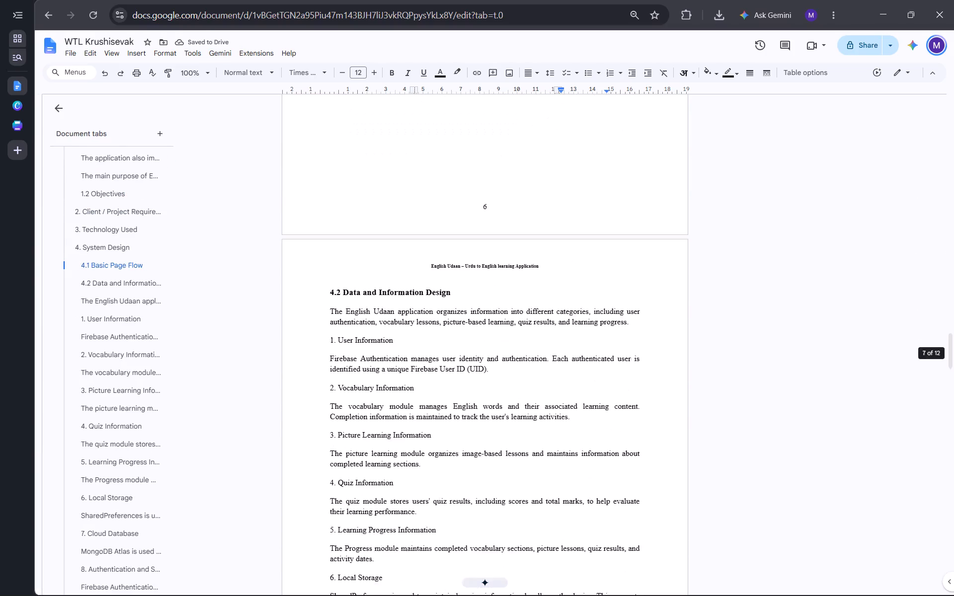
{"action": "scroll", "coordinate": [566, 455], "scroll_direction": "down", "scroll_amount": 6}
{"action": "scroll", "coordinate": [566, 455], "scroll_direction": "up", "scroll_amount": 3}
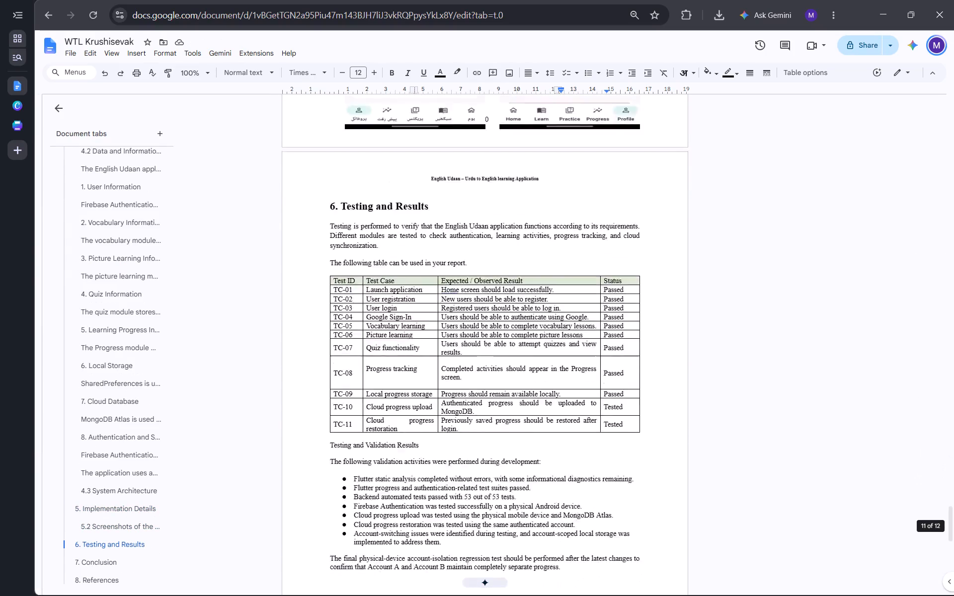
{"action": "scroll", "coordinate": [566, 455], "scroll_direction": "up", "scroll_amount": 8}
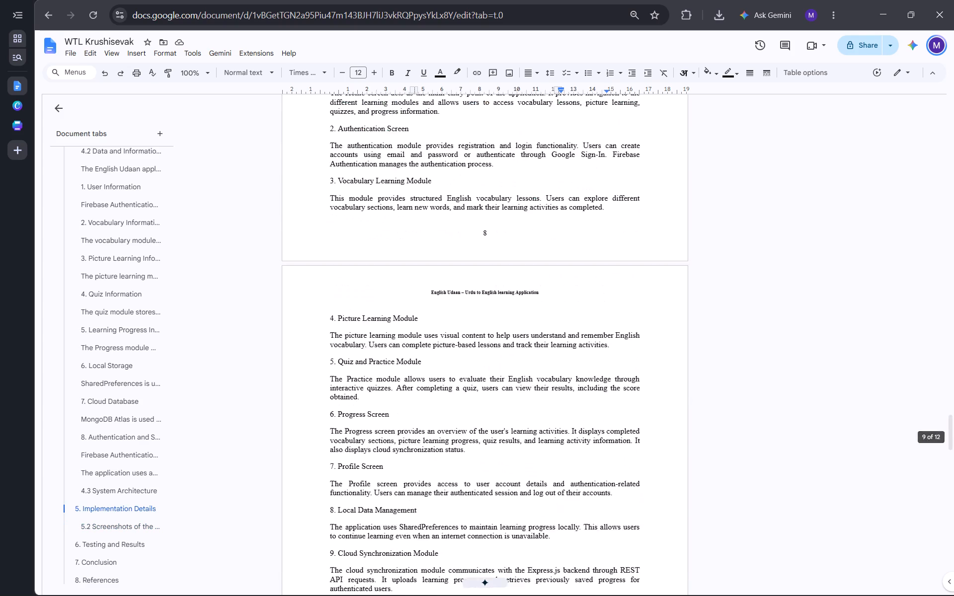
{"action": "scroll", "coordinate": [566, 455], "scroll_direction": "up", "scroll_amount": 2}
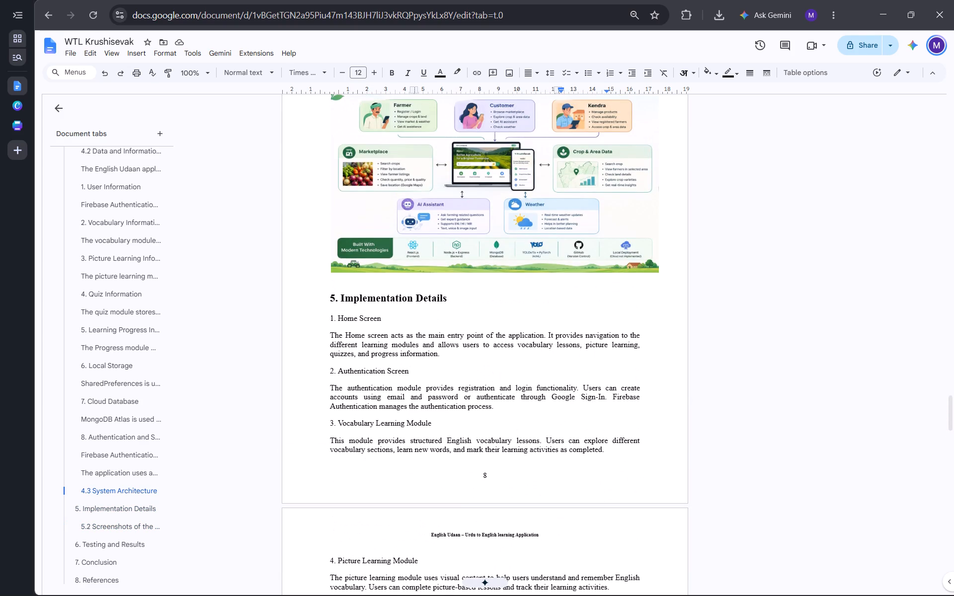
{"action": "scroll", "coordinate": [566, 455], "scroll_direction": "up", "scroll_amount": 18}
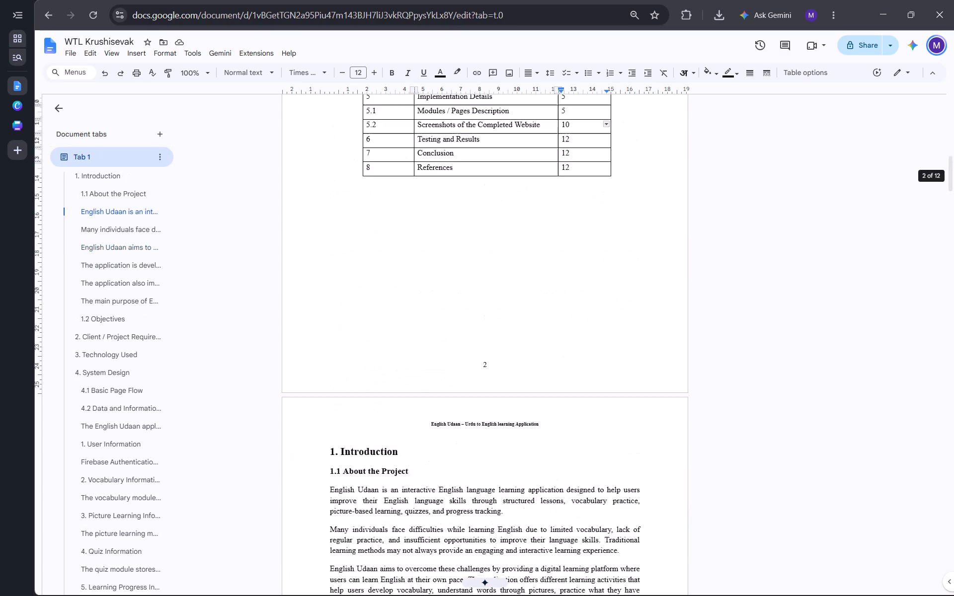
{"action": "scroll", "coordinate": [566, 455], "scroll_direction": "up", "scroll_amount": 3}
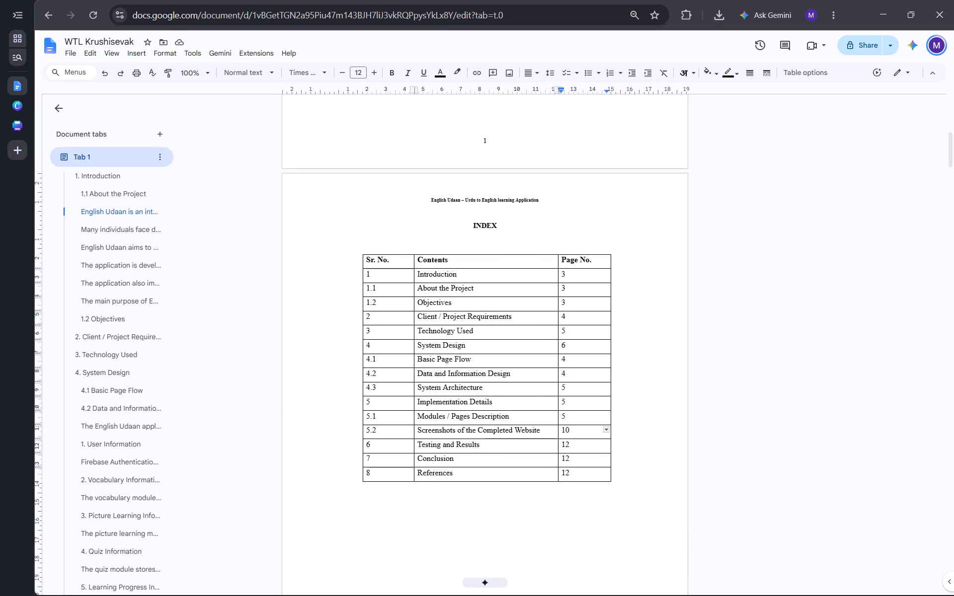
{"action": "left_click", "coordinate": [568, 416]}
{"action": "key", "text": "BackSpace"}
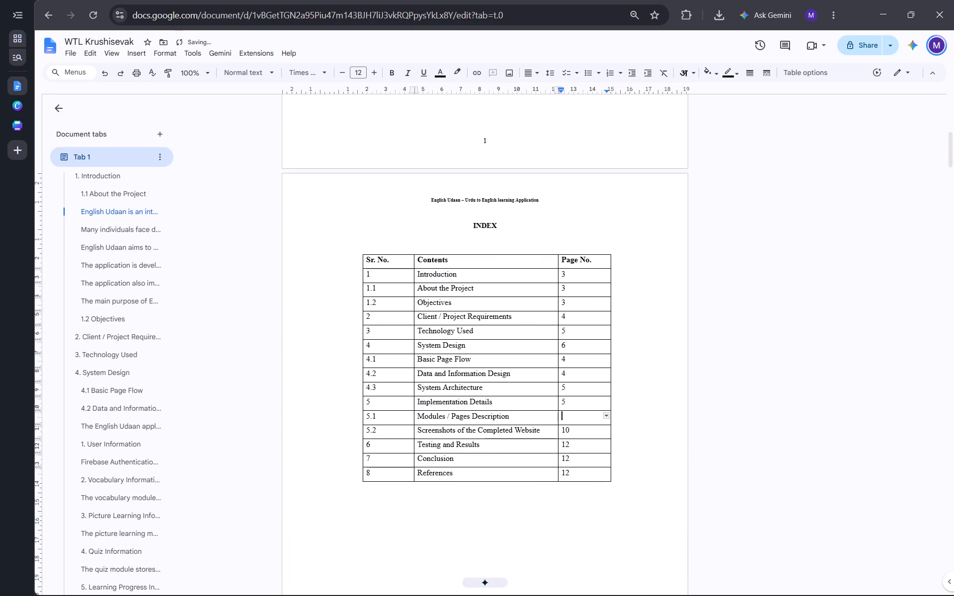
{"action": "key", "text": "8"}
Set the Implementation Details page number in the index to 7.
{"action": "scroll", "coordinate": [568, 416], "scroll_direction": "down", "scroll_amount": 12}
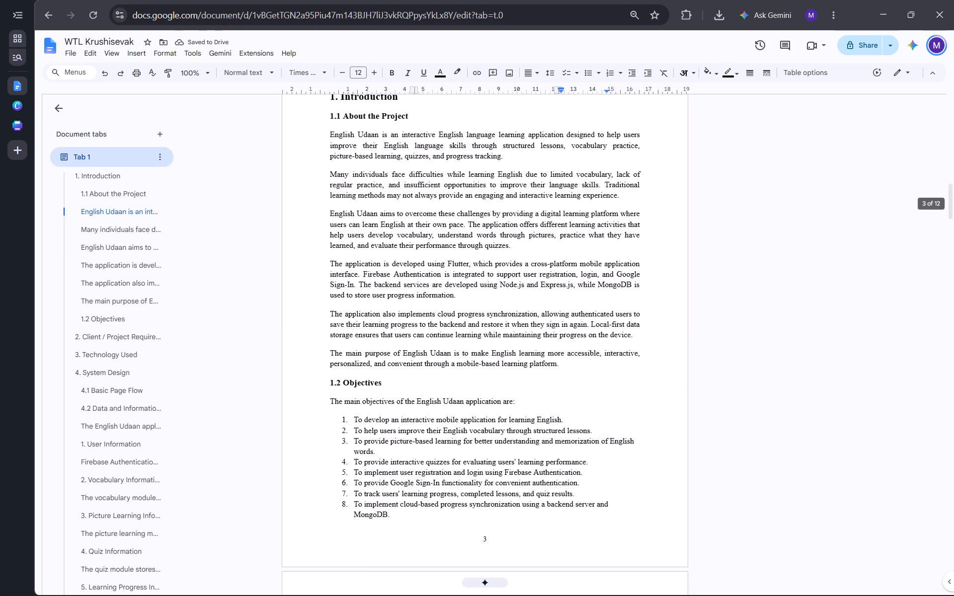
{"action": "scroll", "coordinate": [568, 416], "scroll_direction": "up", "scroll_amount": 2}
{"action": "scroll", "coordinate": [568, 416], "scroll_direction": "down", "scroll_amount": 1}
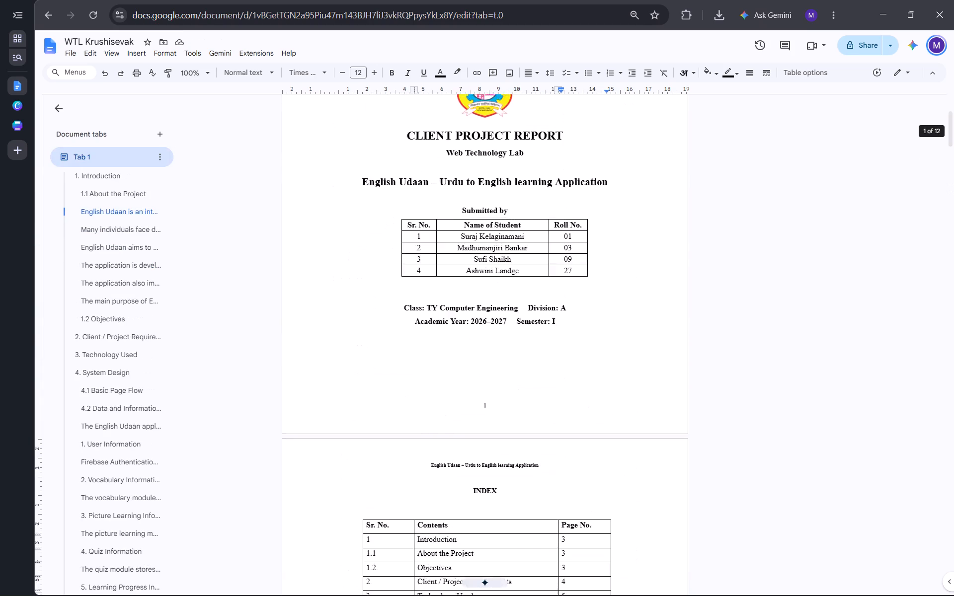
{"action": "scroll", "coordinate": [568, 416], "scroll_direction": "down", "scroll_amount": 1}
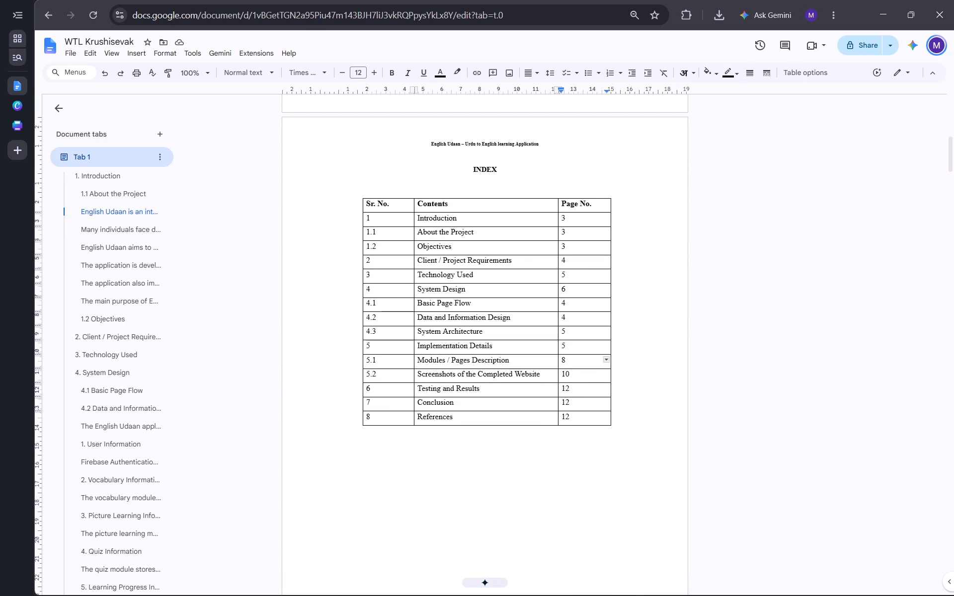
{"action": "left_click", "coordinate": [566, 350]}
{"action": "key", "text": "BackSpace"}
{"action": "key", "text": "7"}
Set the Testing and Results page number in the index to 11.
{"action": "left_click", "coordinate": [567, 392]}
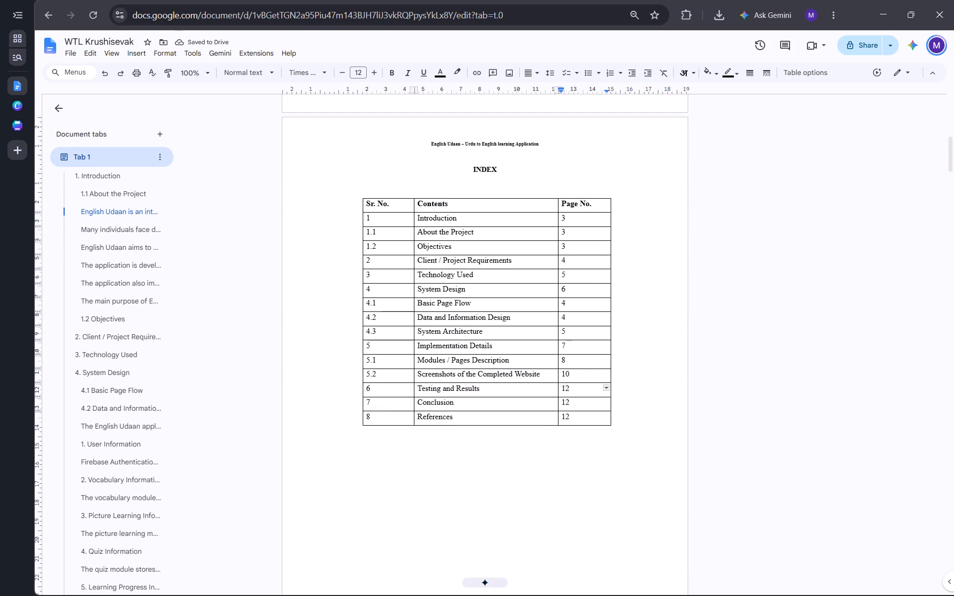
{"action": "key", "text": "Delete"}
{"action": "key", "text": "1"}
Review the report from the References back to the index and down to Client / Project Requirements, checking the index page numbers.
{"action": "scroll", "coordinate": [571, 410], "scroll_direction": "down", "scroll_amount": 20}
{"action": "scroll", "coordinate": [571, 410], "scroll_direction": "down", "scroll_amount": 13}
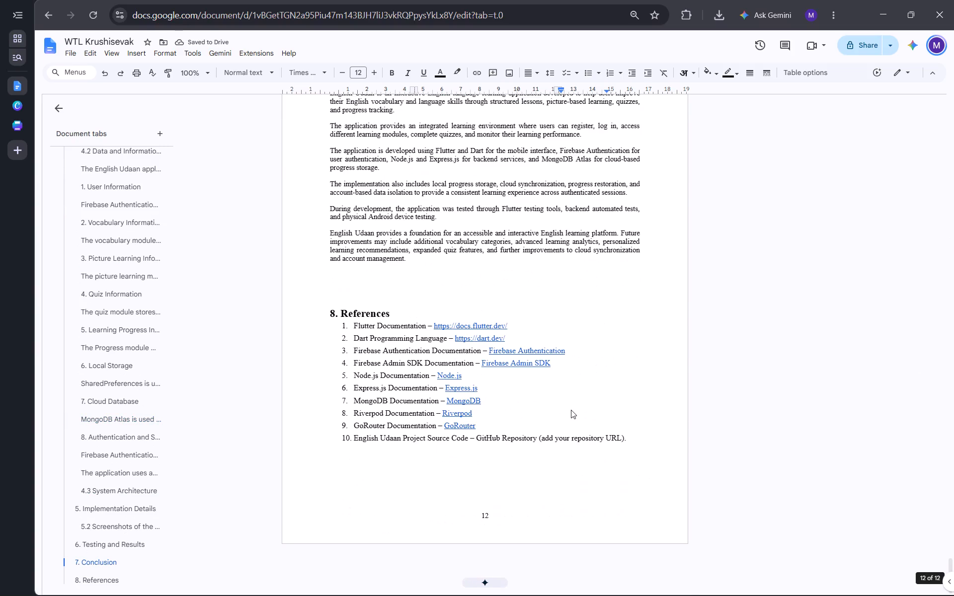
{"action": "scroll", "coordinate": [571, 410], "scroll_direction": "up", "scroll_amount": 18}
{"action": "scroll", "coordinate": [571, 410], "scroll_direction": "up", "scroll_amount": 6}
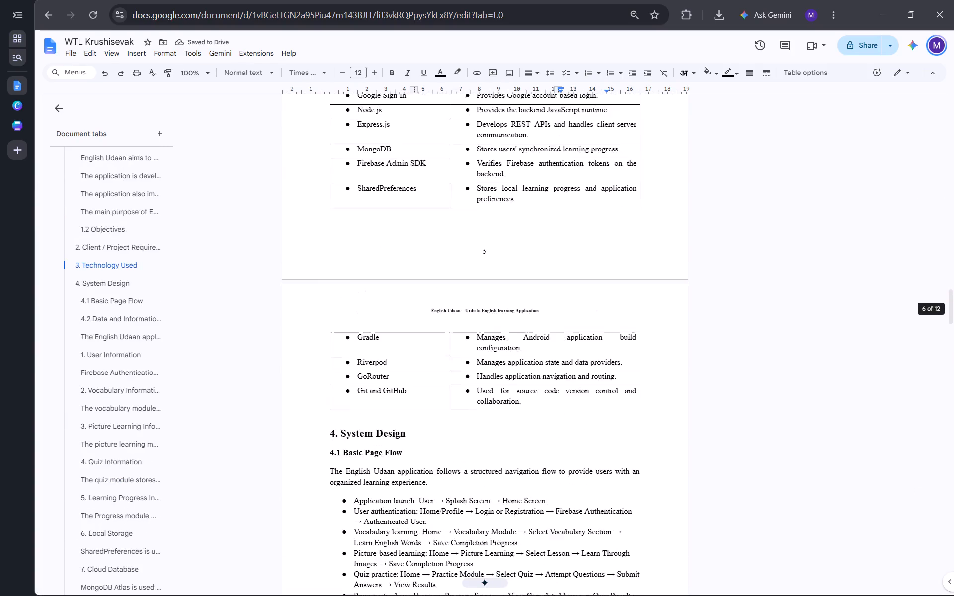
{"action": "scroll", "coordinate": [571, 410], "scroll_direction": "up", "scroll_amount": 17}
{"action": "scroll", "coordinate": [571, 410], "scroll_direction": "down", "scroll_amount": 3}
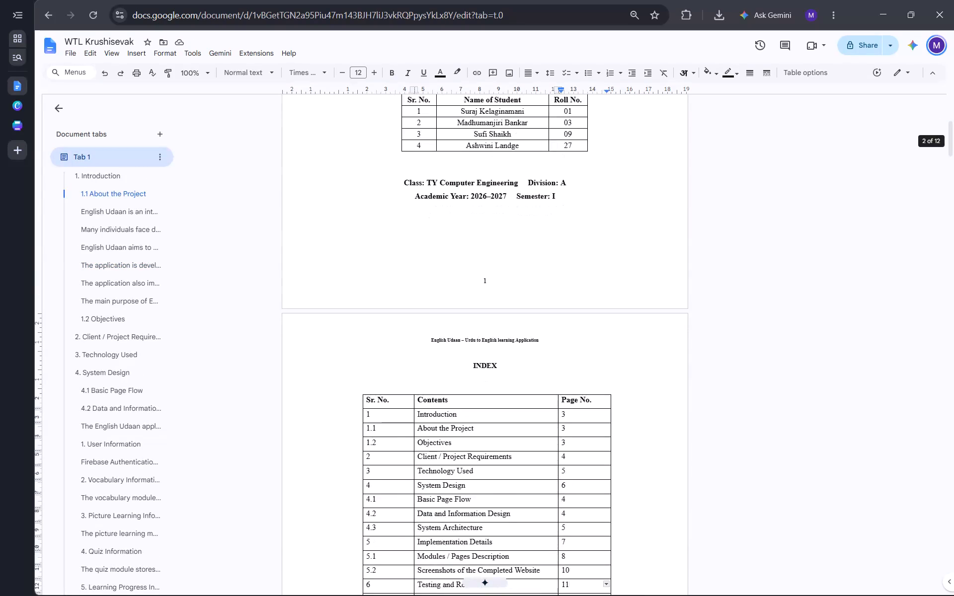
{"action": "scroll", "coordinate": [571, 410], "scroll_direction": "down", "scroll_amount": 3}
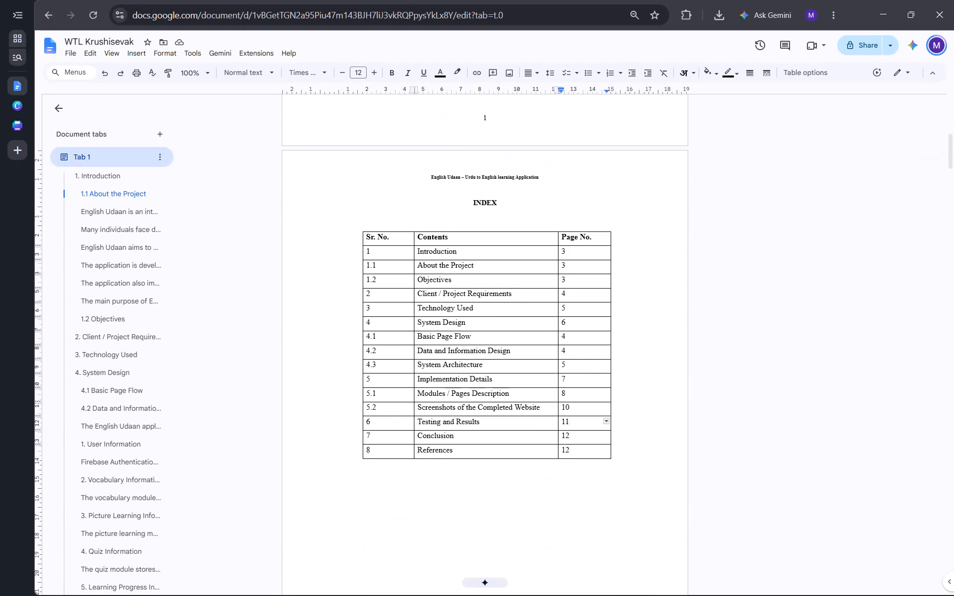